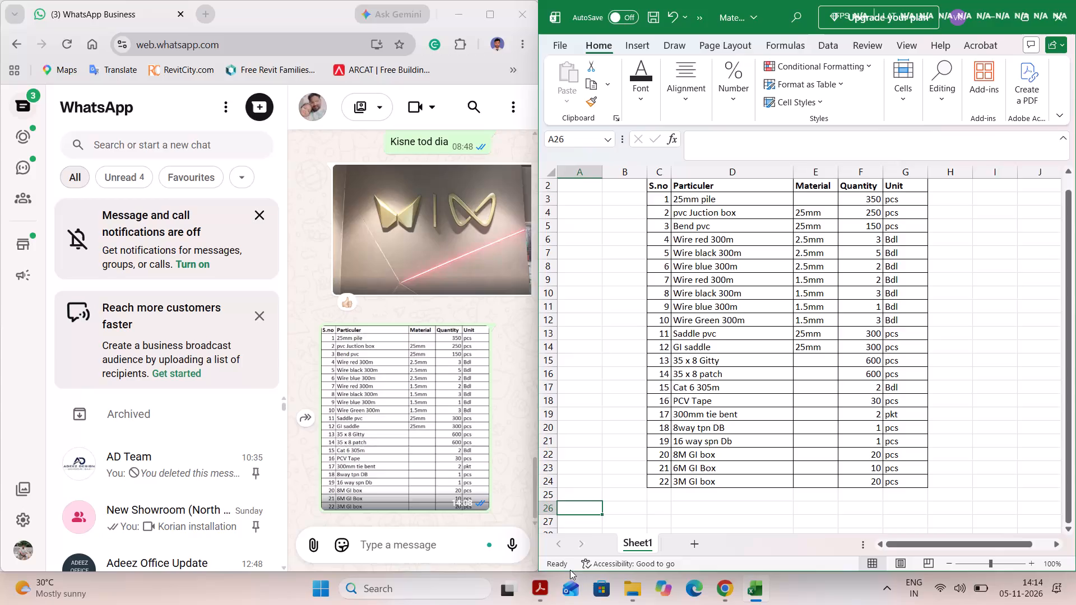
Open the R3 floor plan PDF from the Dokarkhana folder and place it side by side with the Material workbook.
click(642, 599)
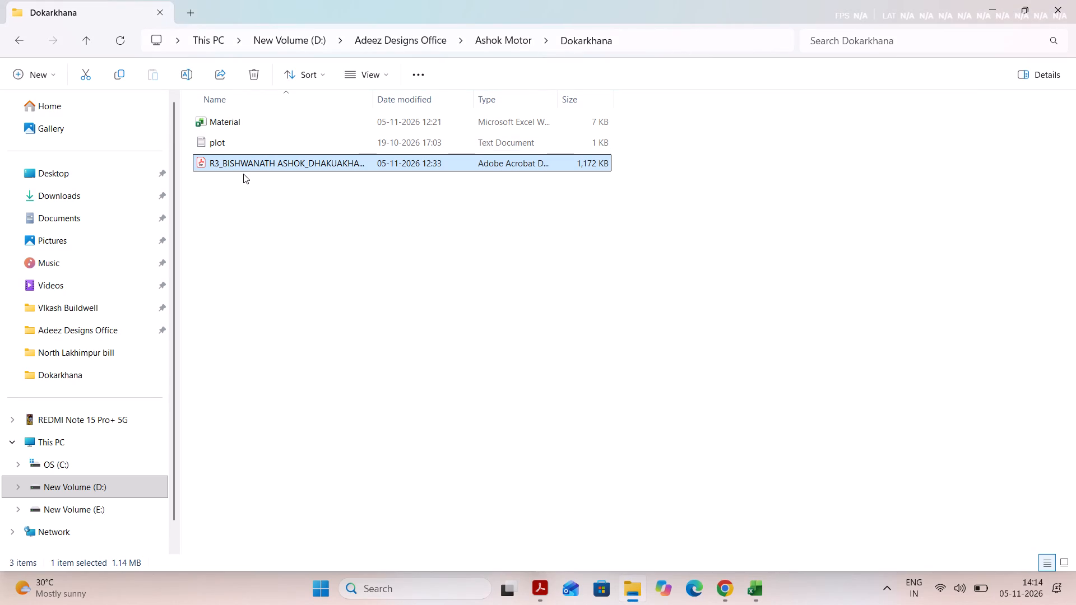
double_click(247, 169)
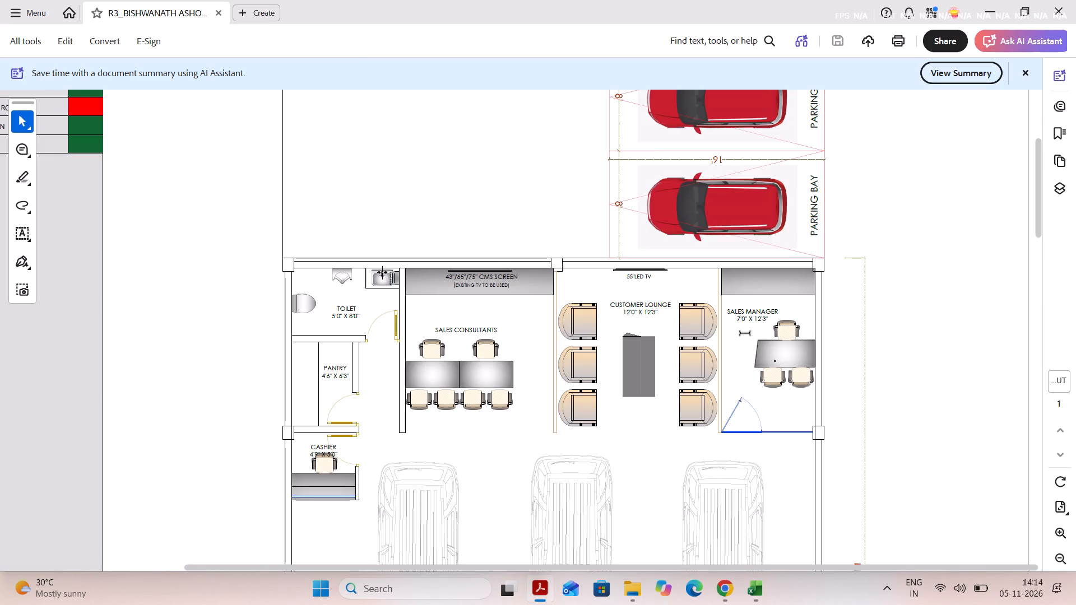
key(super+Left)
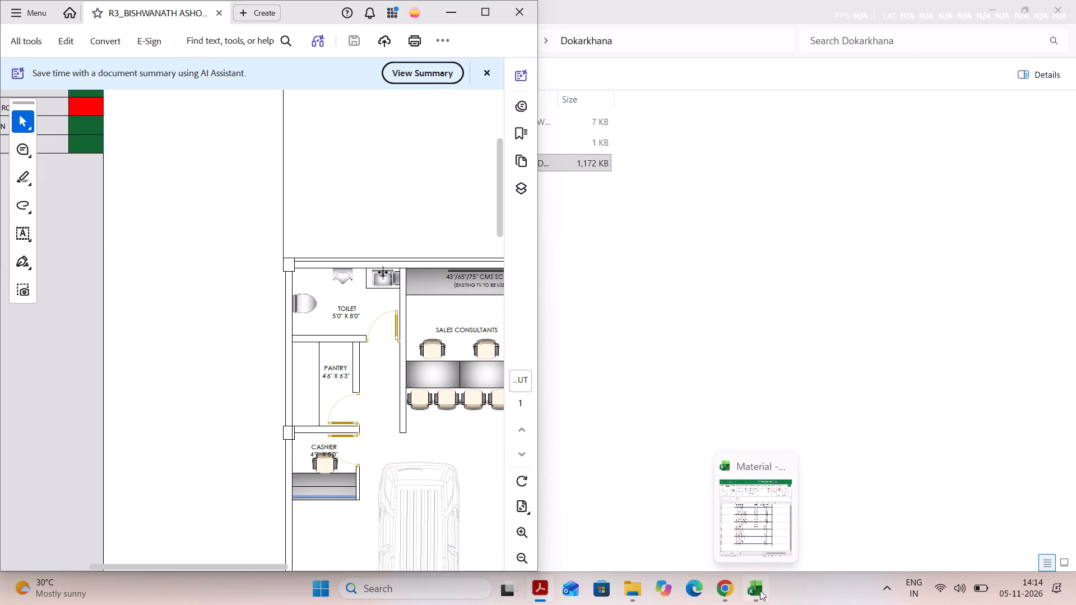
click(764, 551)
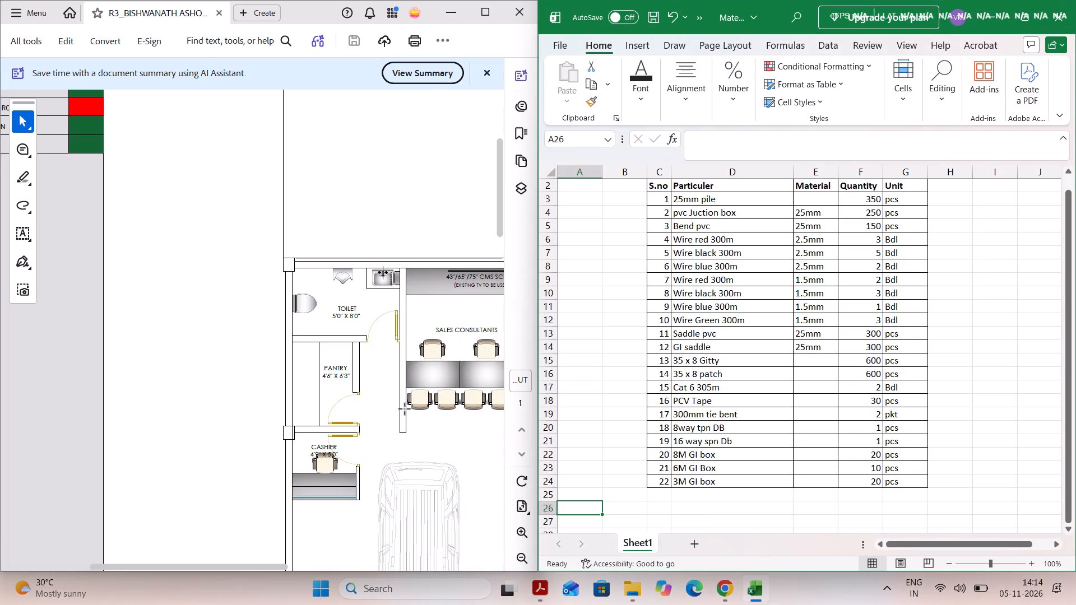
click(481, 75)
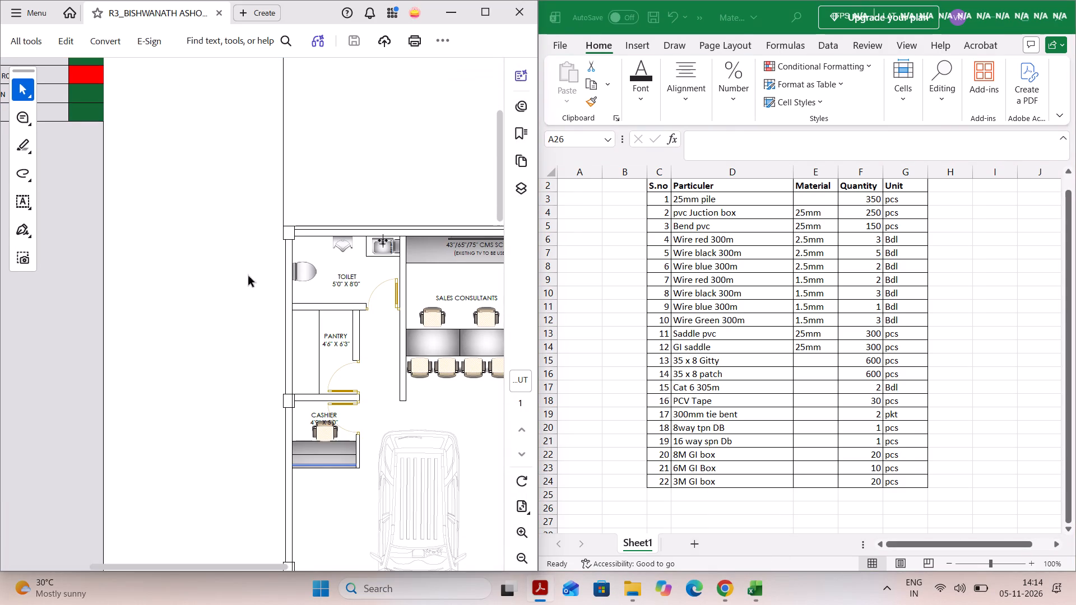
scroll(299, 280, left, 1)
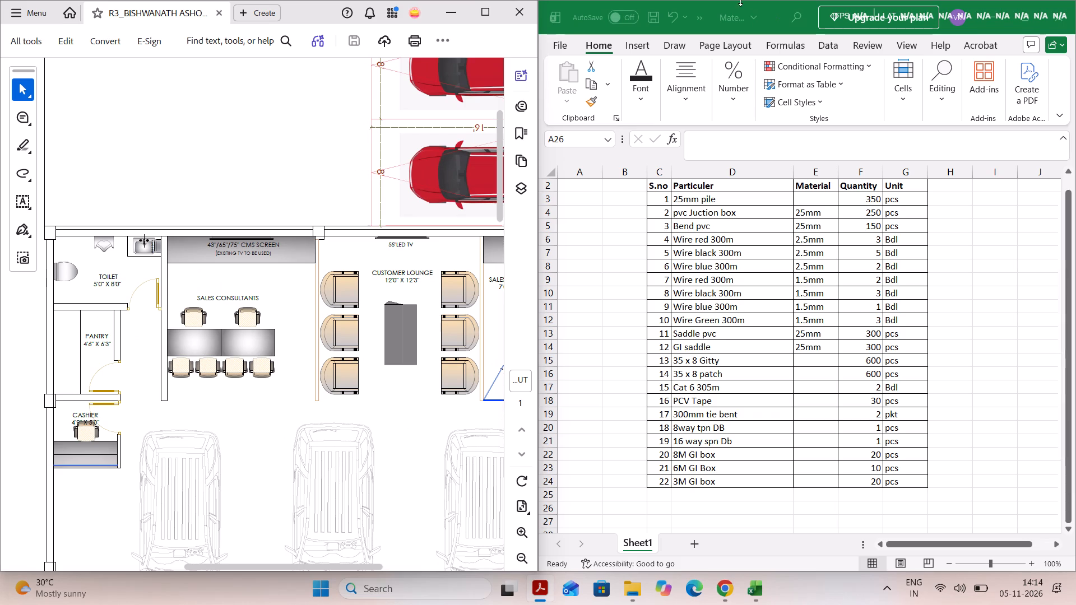
Maximize the Material workbook and rename the "Material" column header to "Size".
click(1012, 3)
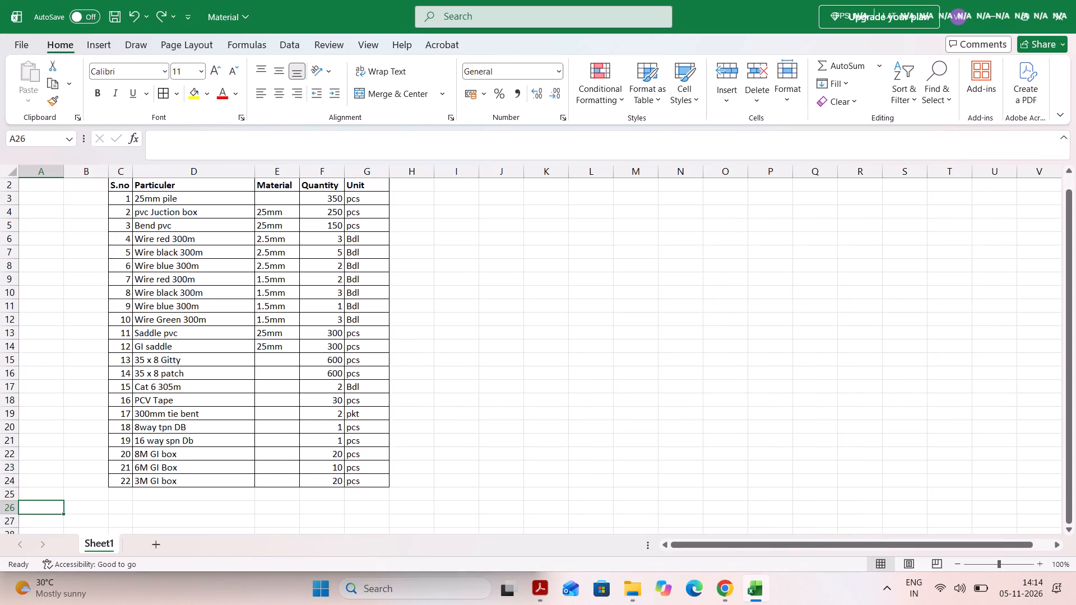
click(234, 322)
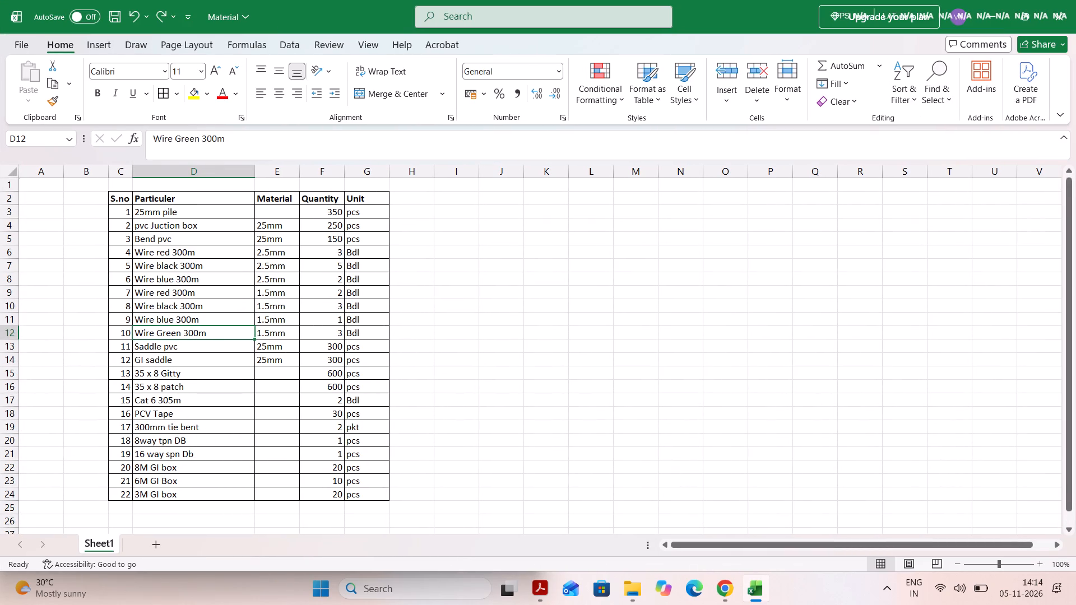
click(296, 288)
click(277, 191)
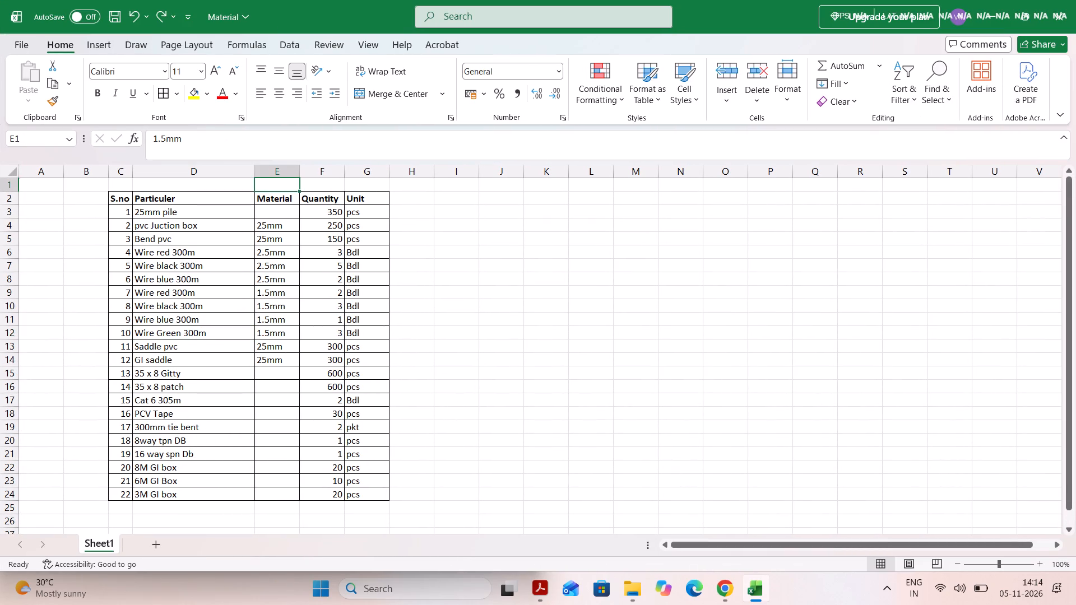
click(276, 196)
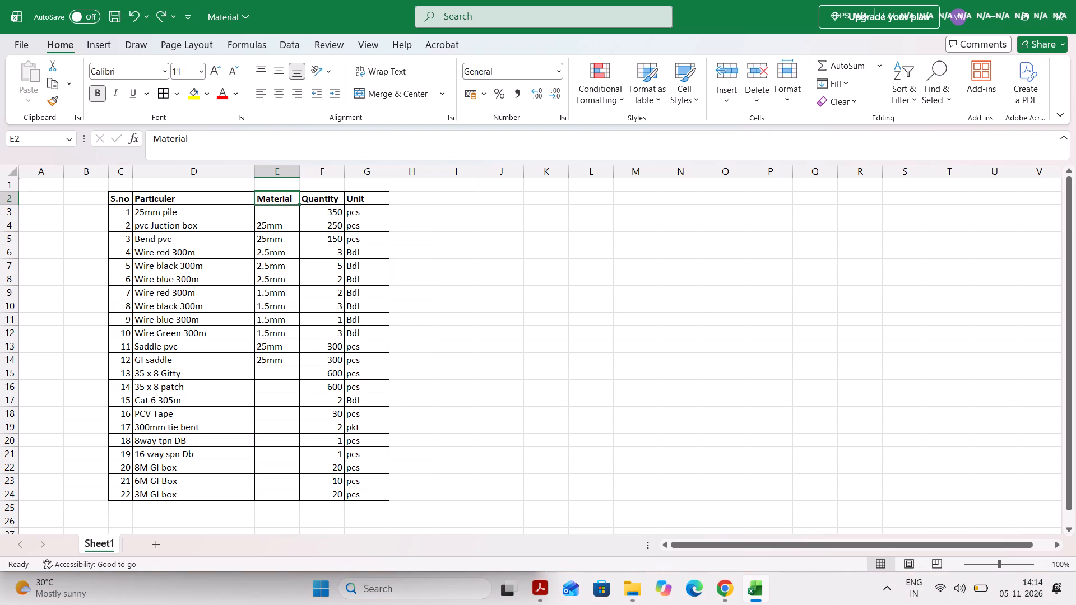
key(shift+z)
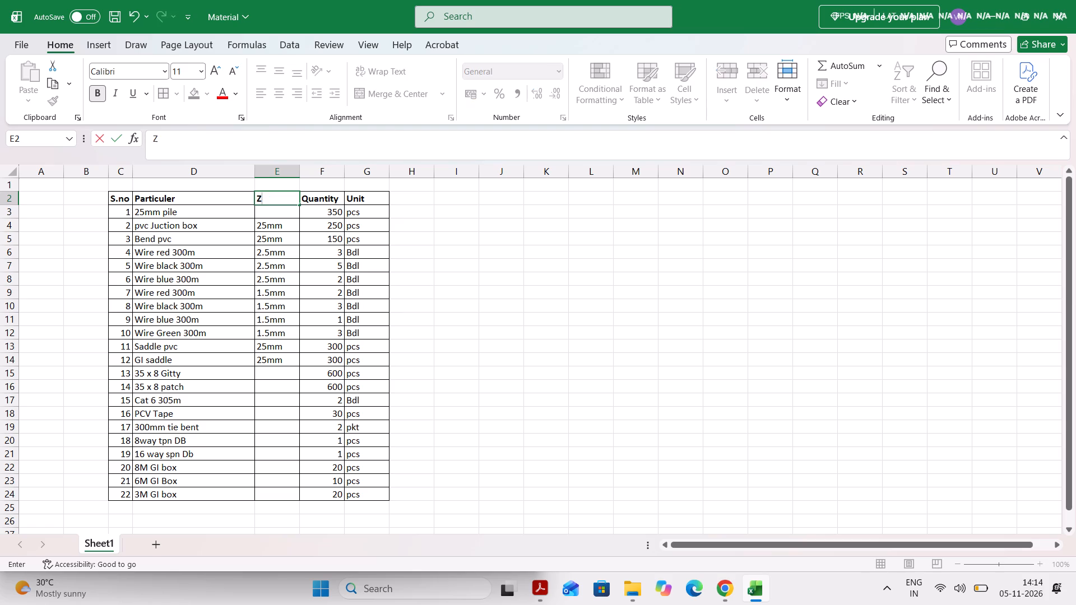
key(BackSpace)
text(Si)
text(ze)
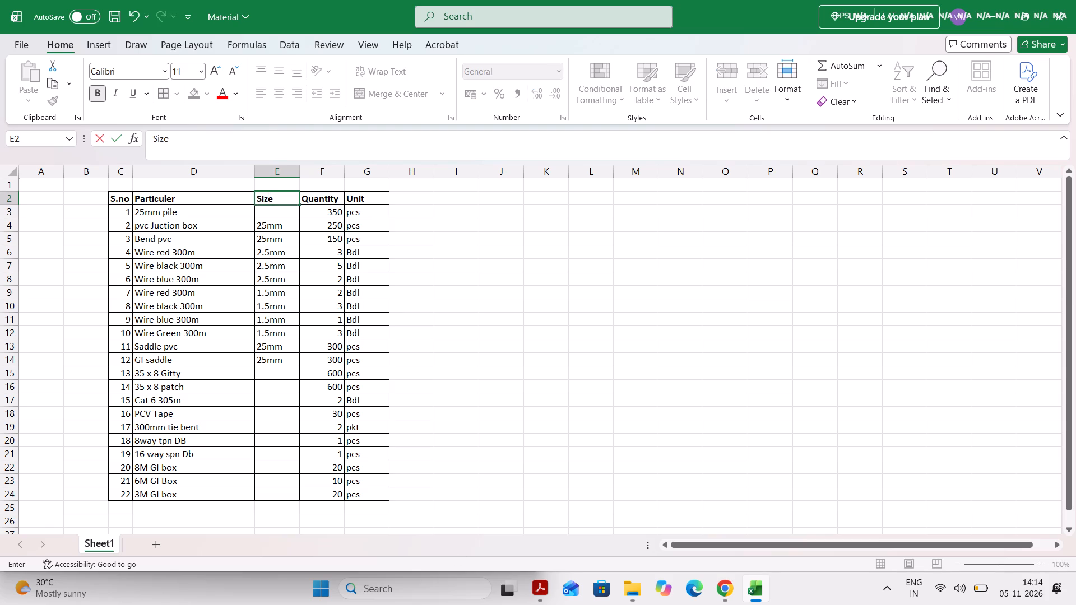
click(339, 518)
Insert a row directly below the table header and merge and center its cells from C3 to G3.
click(120, 216)
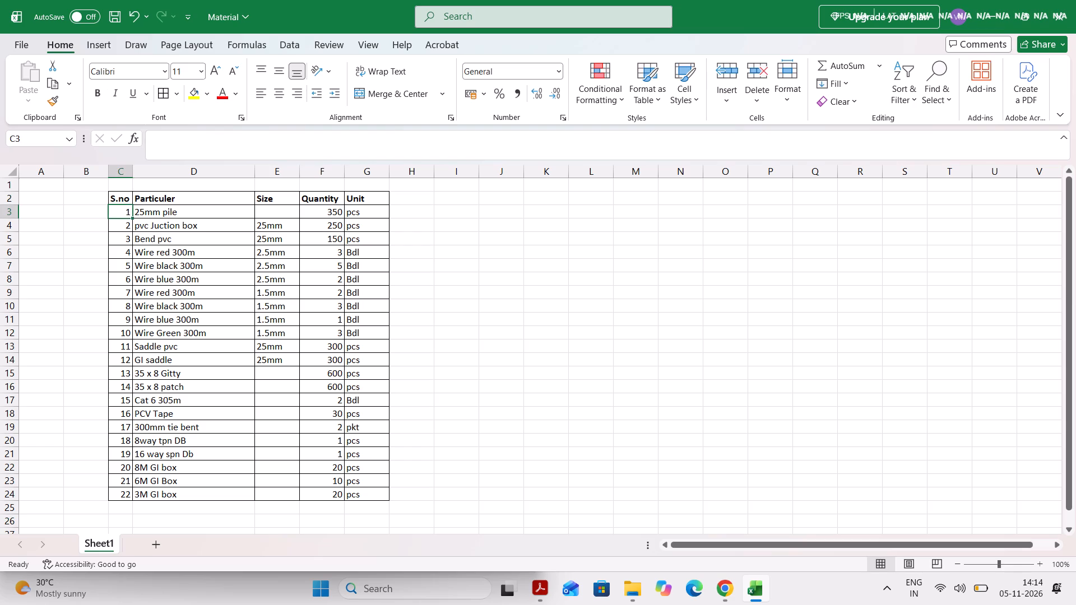
click(365, 241)
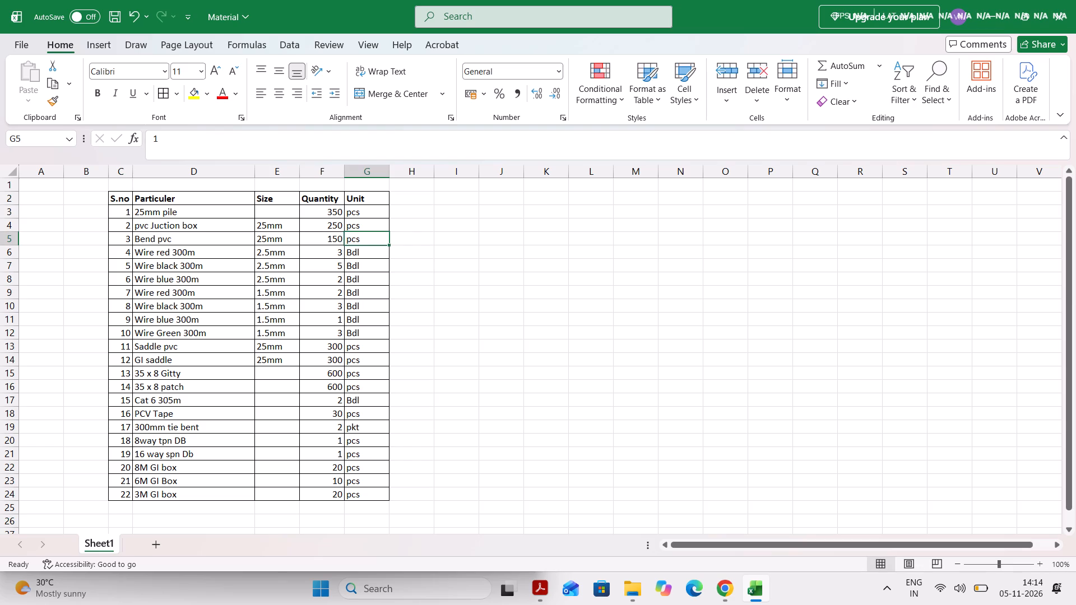
scroll(147, 347, down, 1)
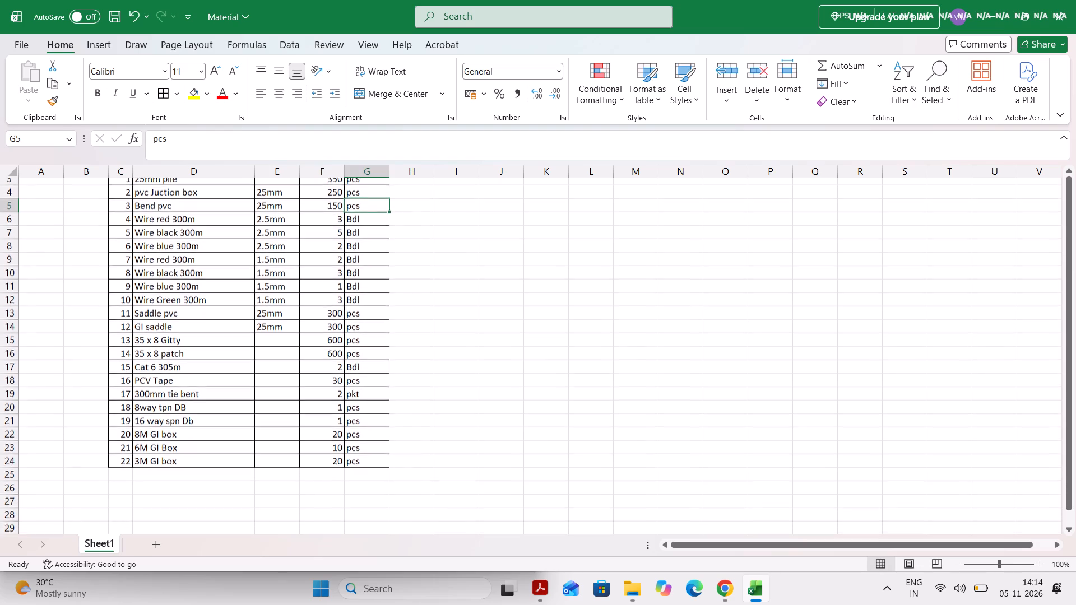
scroll(156, 295, up, 2)
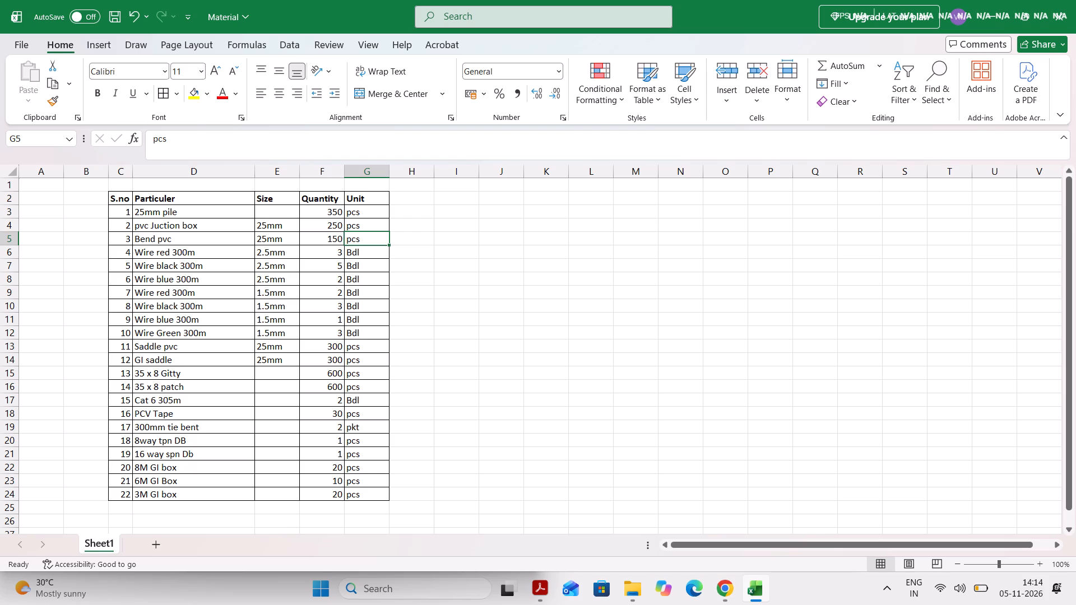
scroll(129, 184, up, 1)
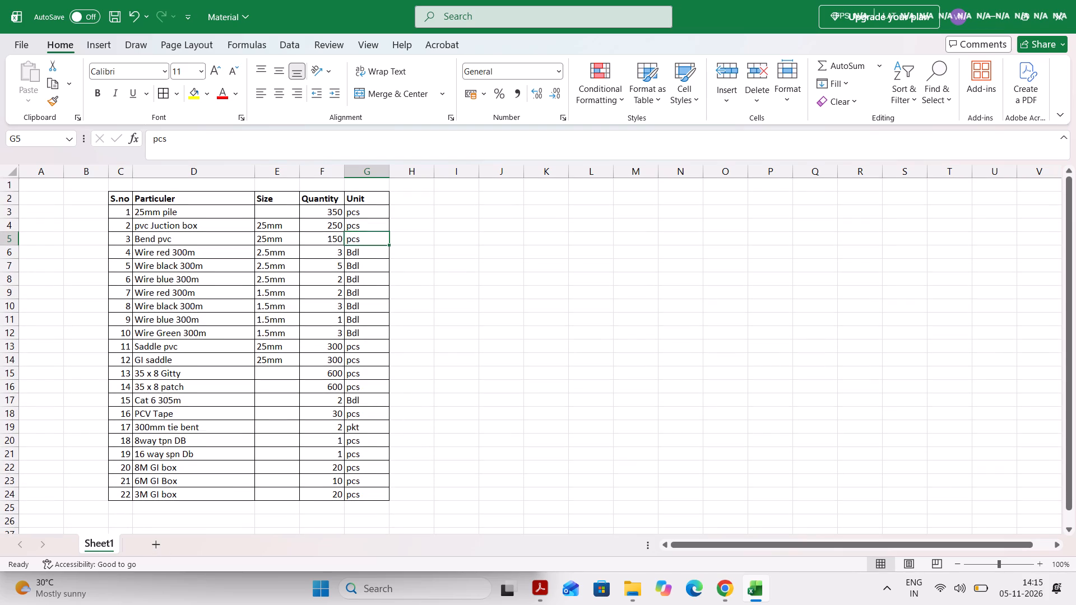
click(11, 212)
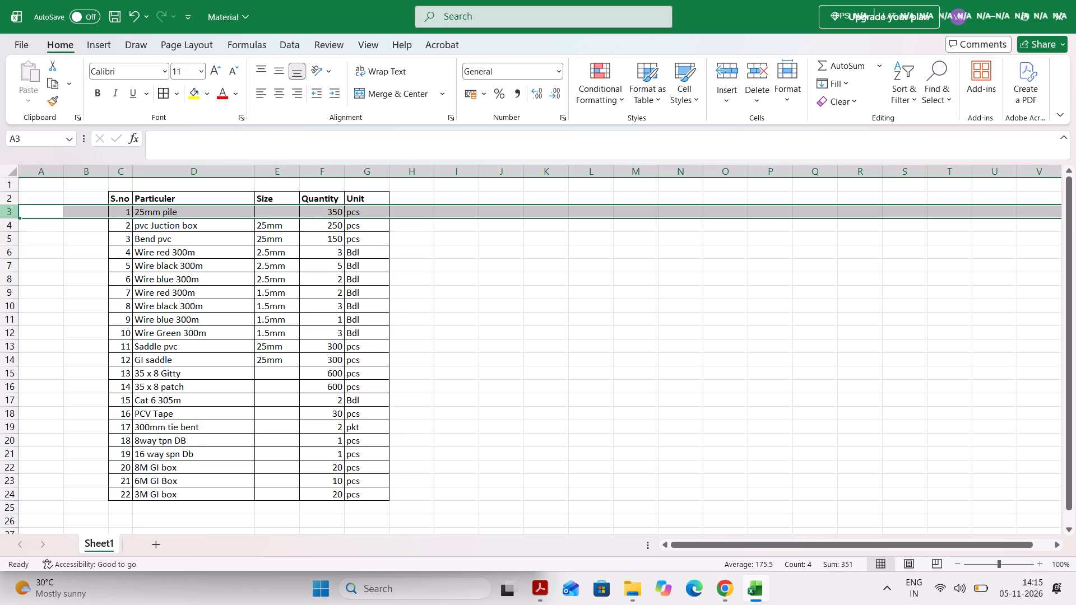
key(ctrl+plus)
click(166, 212)
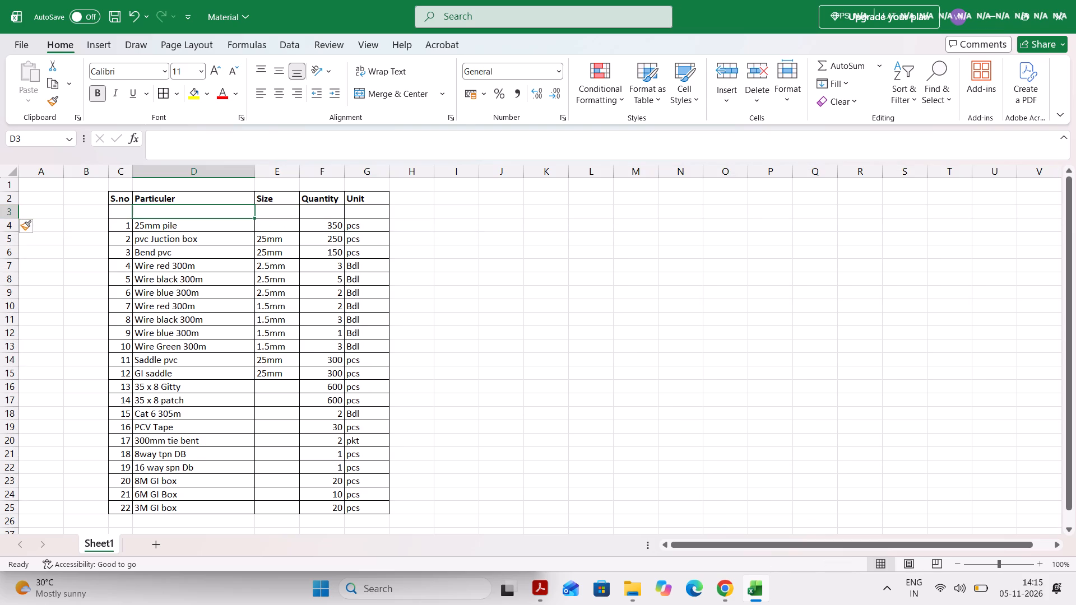
drag(127, 209, 300, 229)
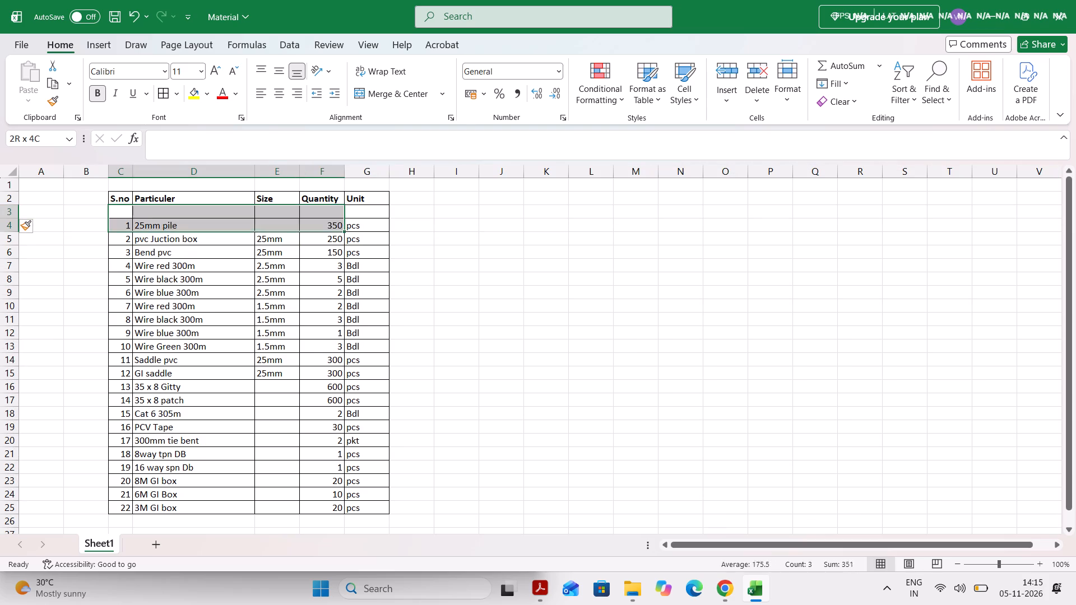
drag(300, 229, 373, 214)
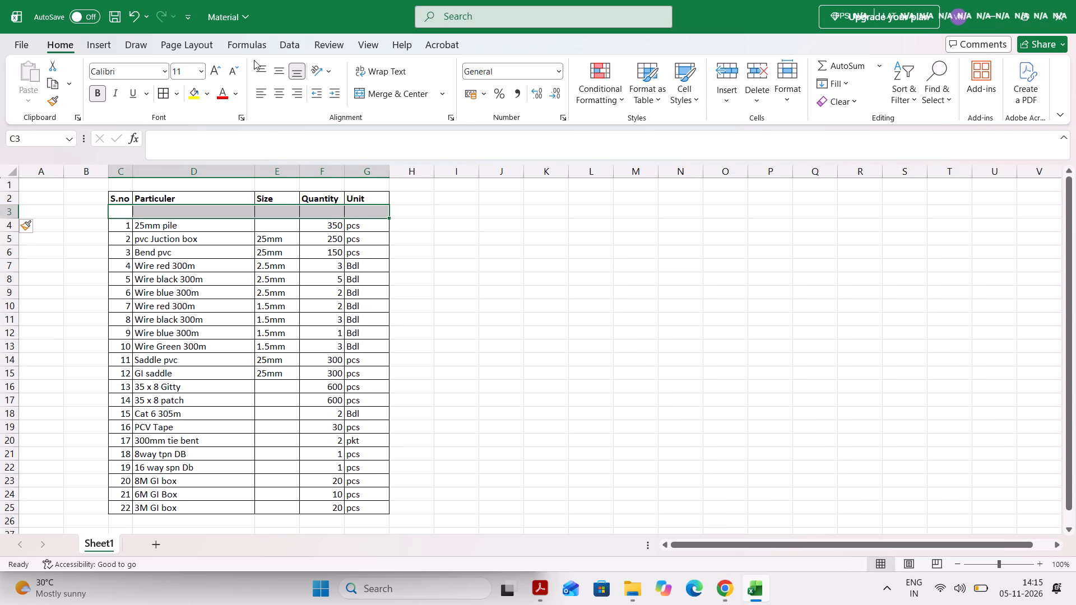
click(392, 92)
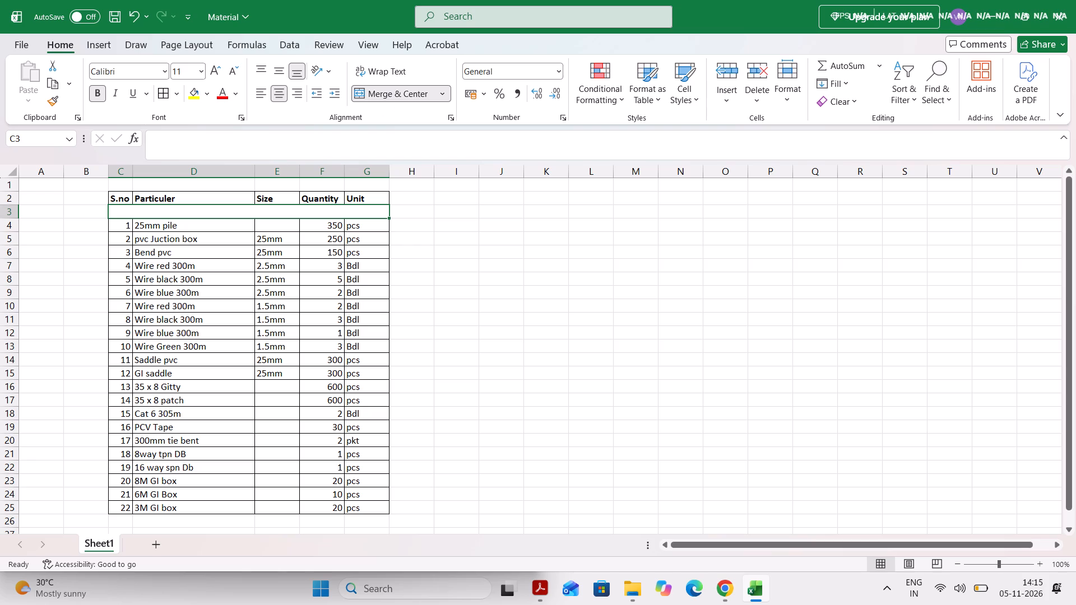
Enter the section heading "Electrical material" in the merged row below the table header.
text(Elctrical are)
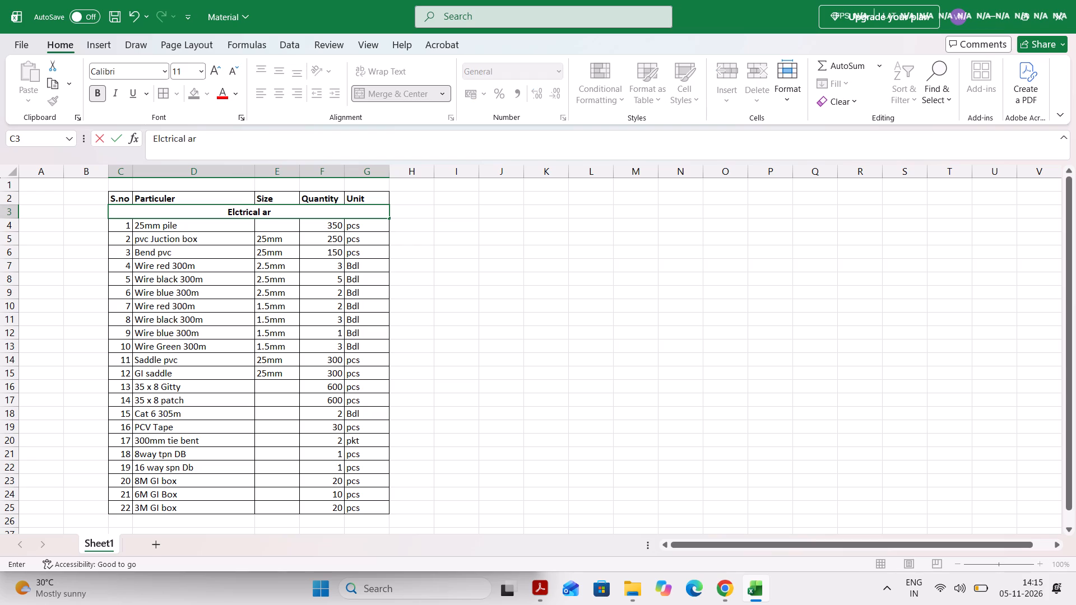
key(BackSpace)
key(BackSpace)
key(BackSpace)
text(material)
key(Tab)
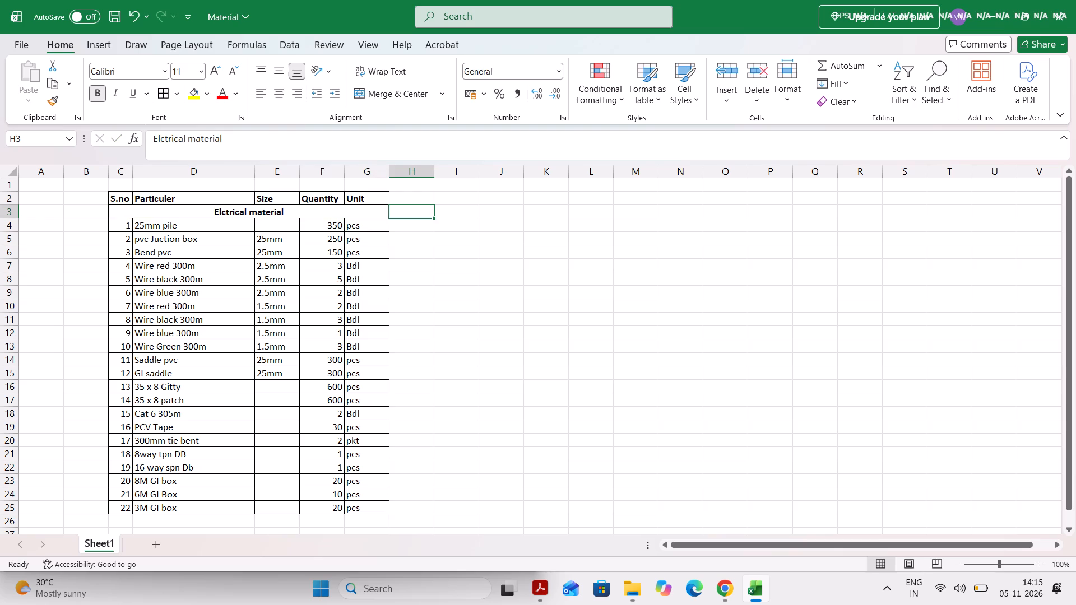
click(212, 250)
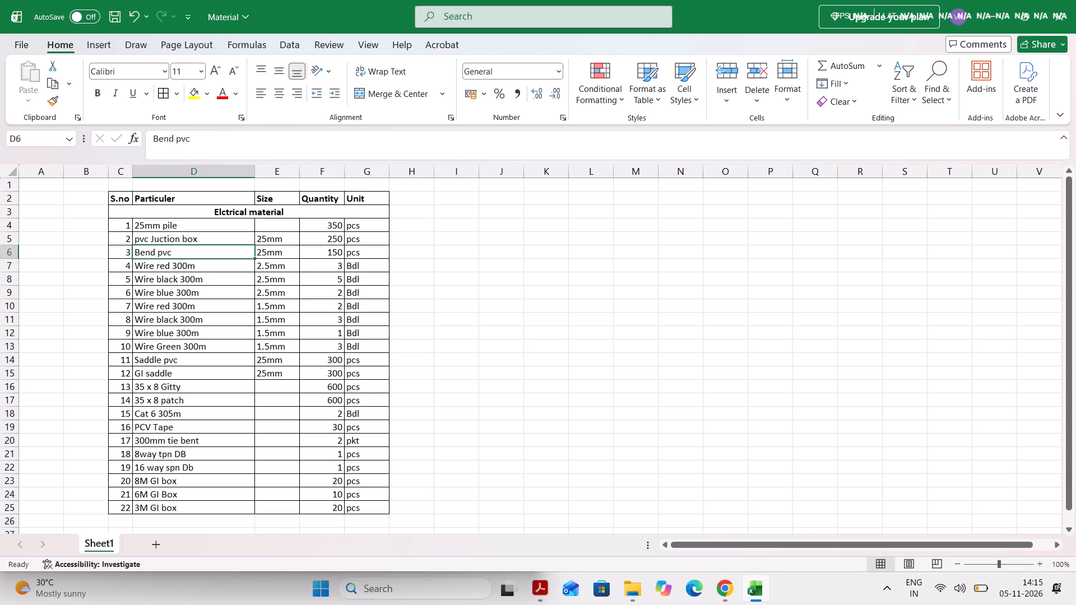
click(226, 213)
click(159, 137)
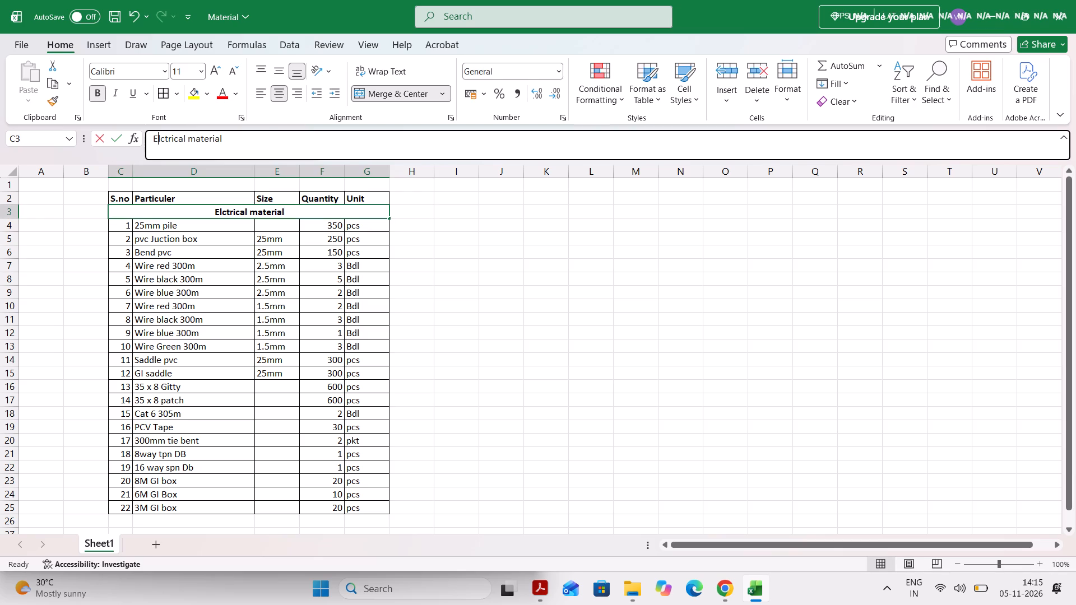
click(160, 137)
key(e)
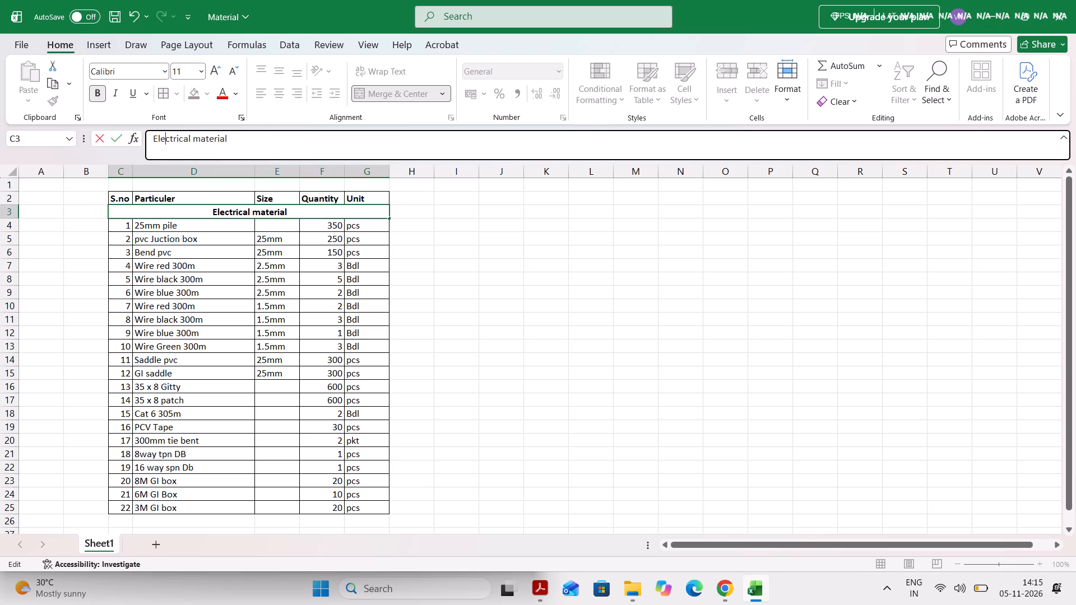
click(197, 253)
Select cell C26 below the last item and place the workbook side by side with the floor plan PDF again.
scroll(197, 253, down, 1)
scroll(197, 253, up, 1)
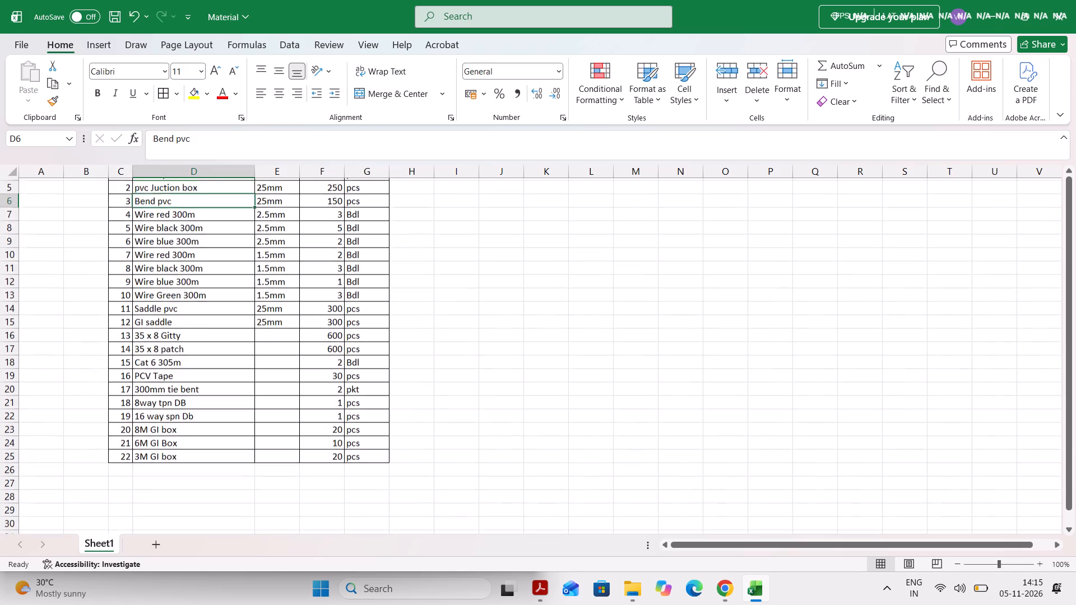
scroll(197, 253, up, 1)
scroll(197, 253, down, 1)
scroll(197, 253, up, 1)
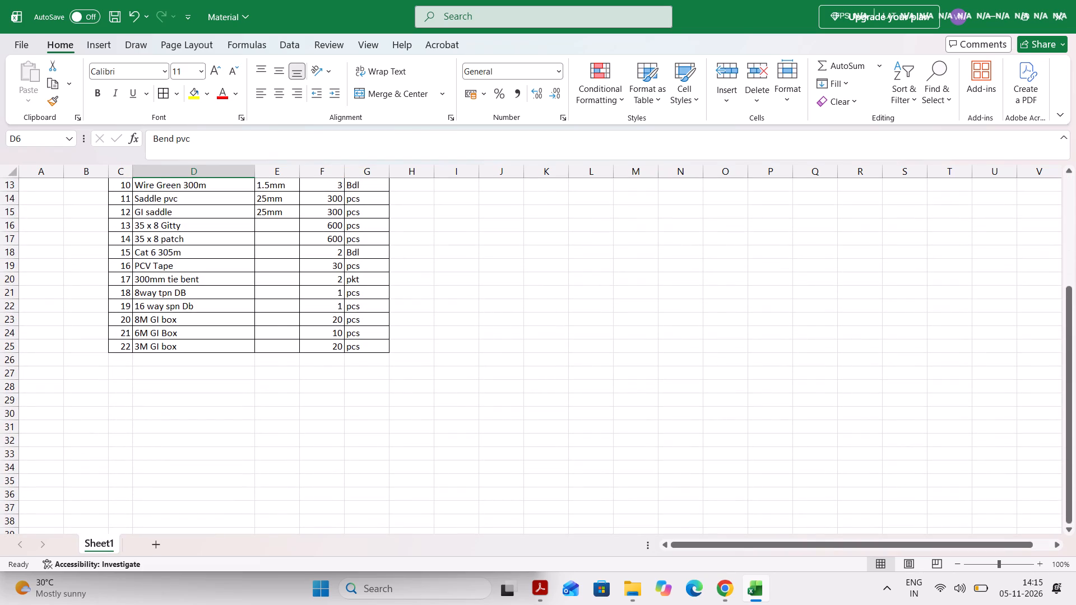
click(124, 361)
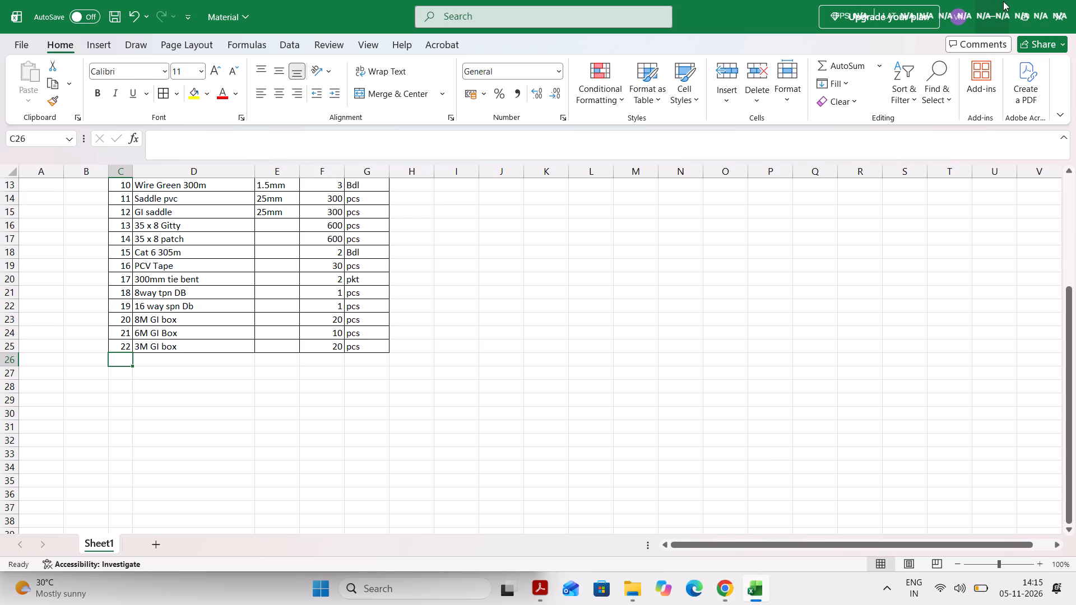
click(1033, 8)
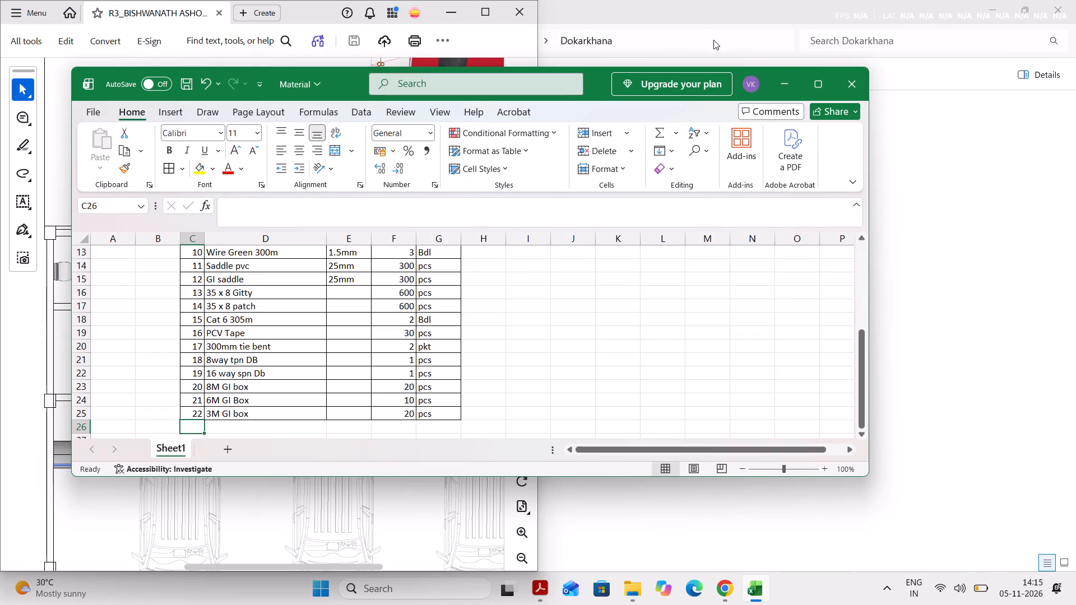
key(super+Right)
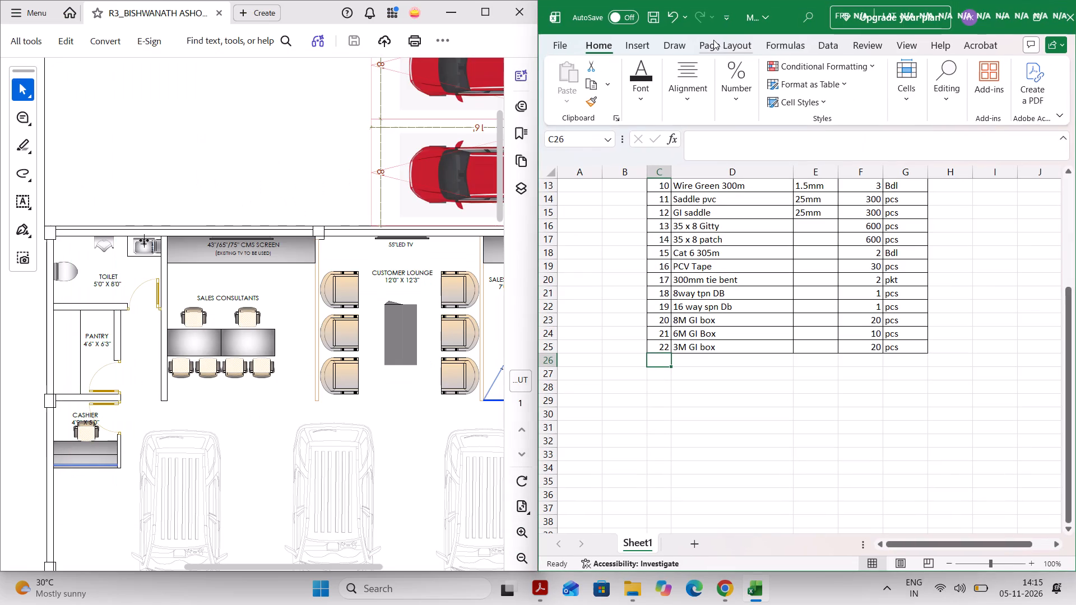
scroll(837, 391, up, 1)
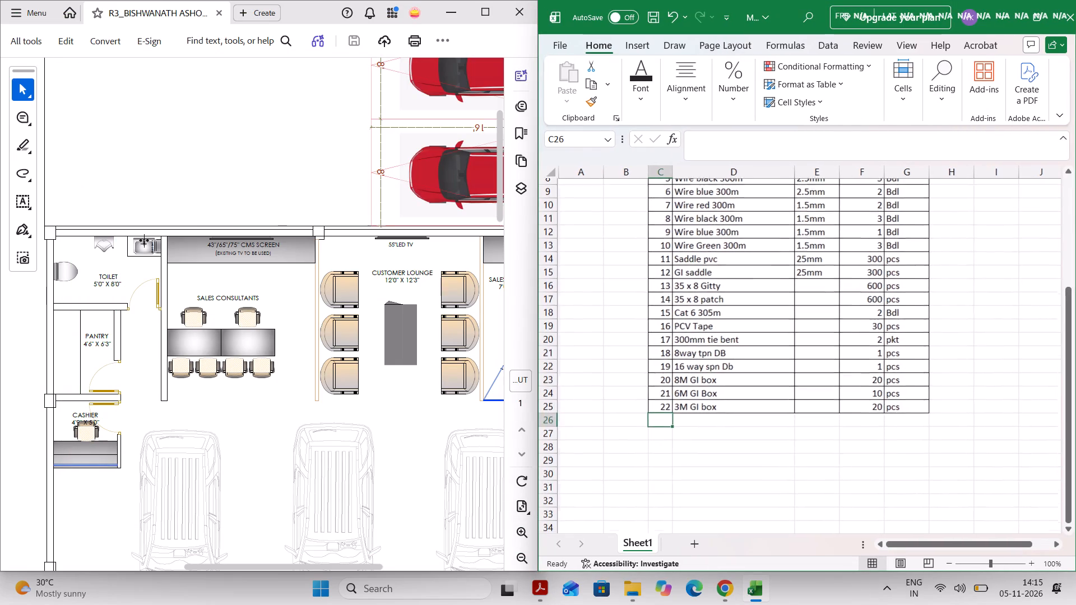
Set the quantities of the GI boxes to 10 for 8M, 5 for 6M and 15 for 3M.
scroll(837, 391, up, 1)
click(823, 360)
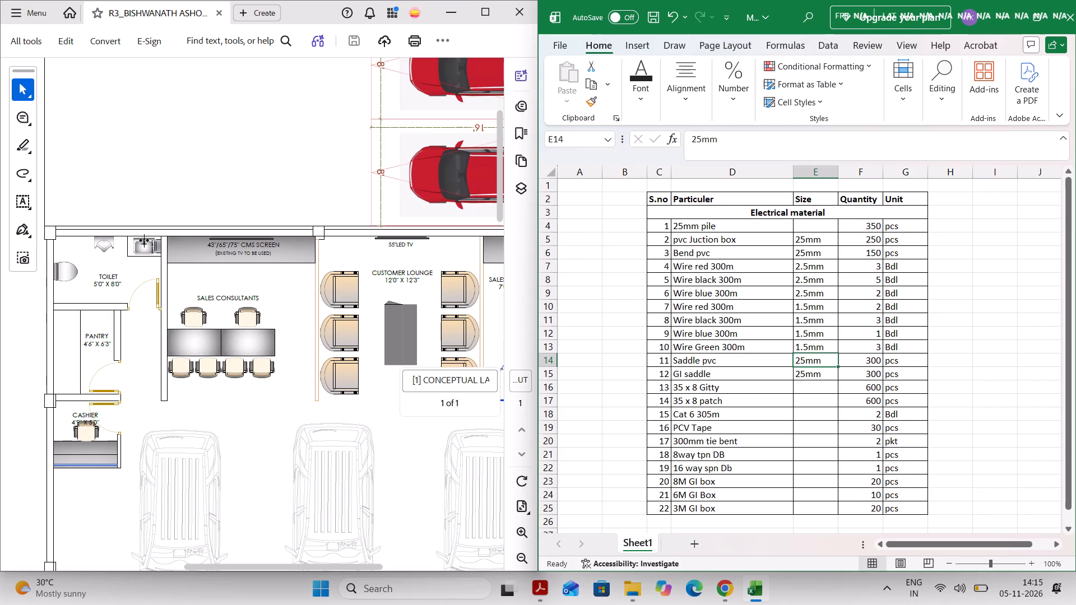
ctrl+scroll(417, 370, down, 1)
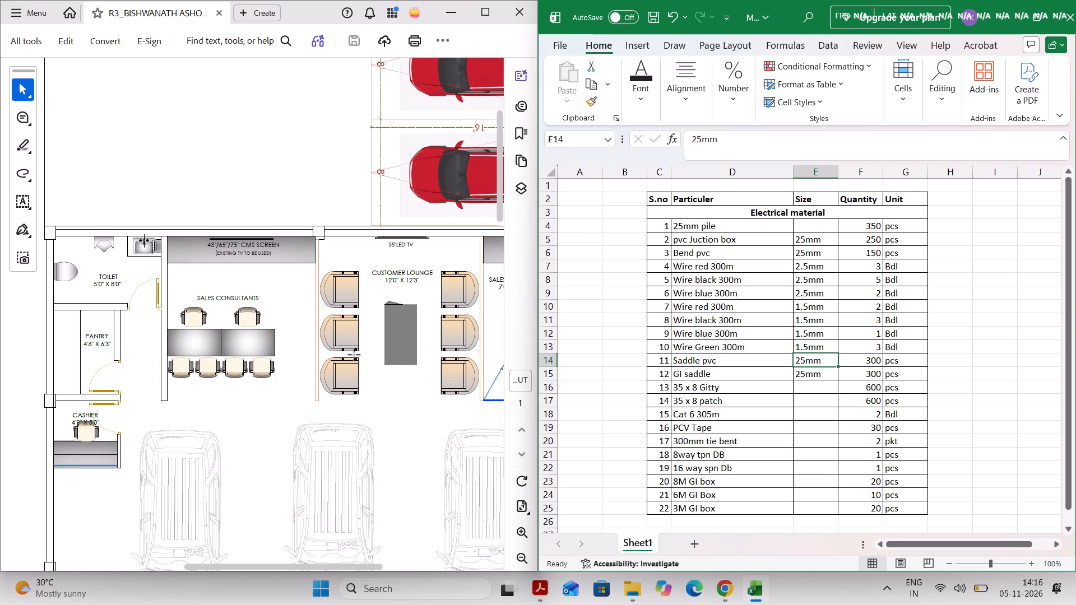
scroll(384, 289, left, 1)
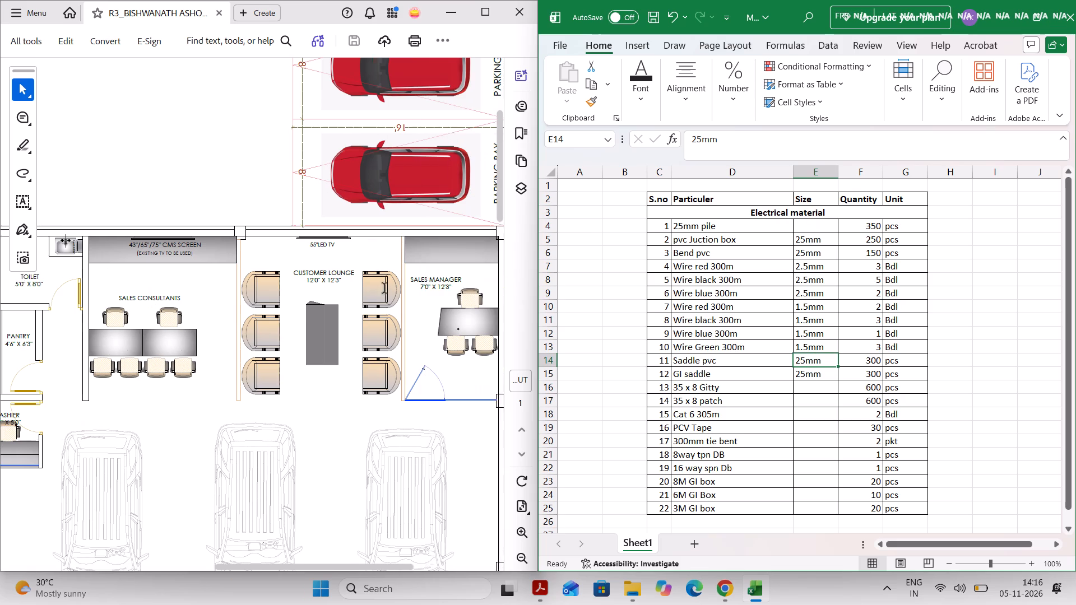
scroll(384, 289, left, 1)
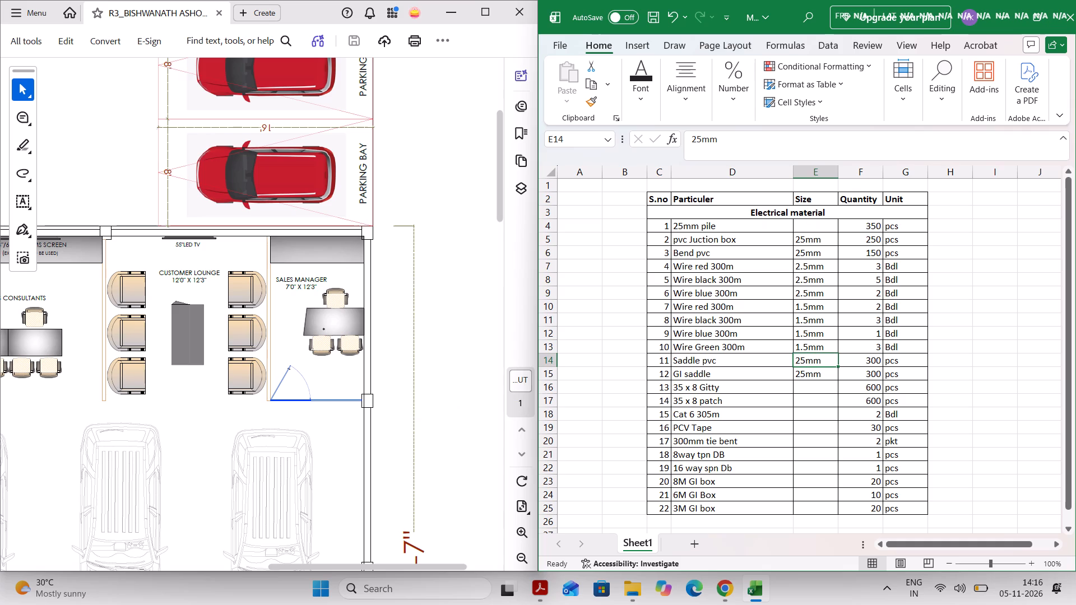
click(868, 483)
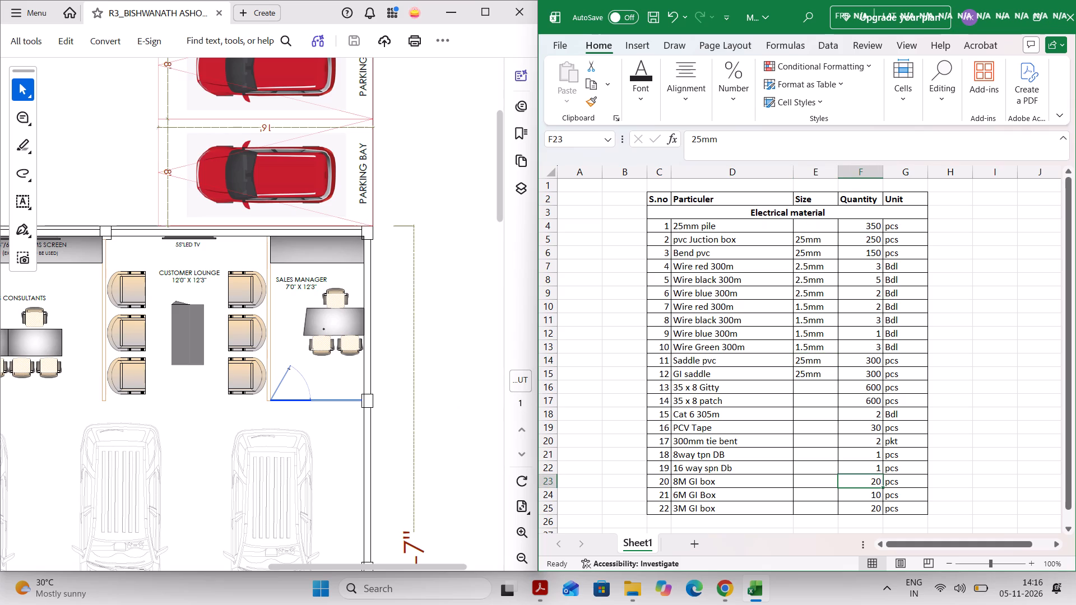
text(10)
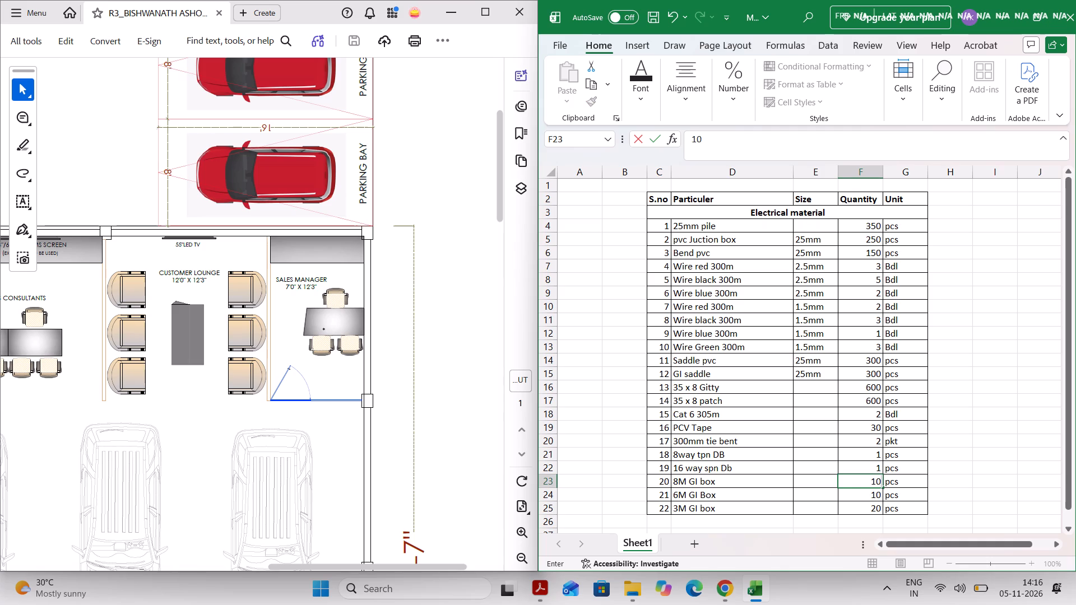
key(Return)
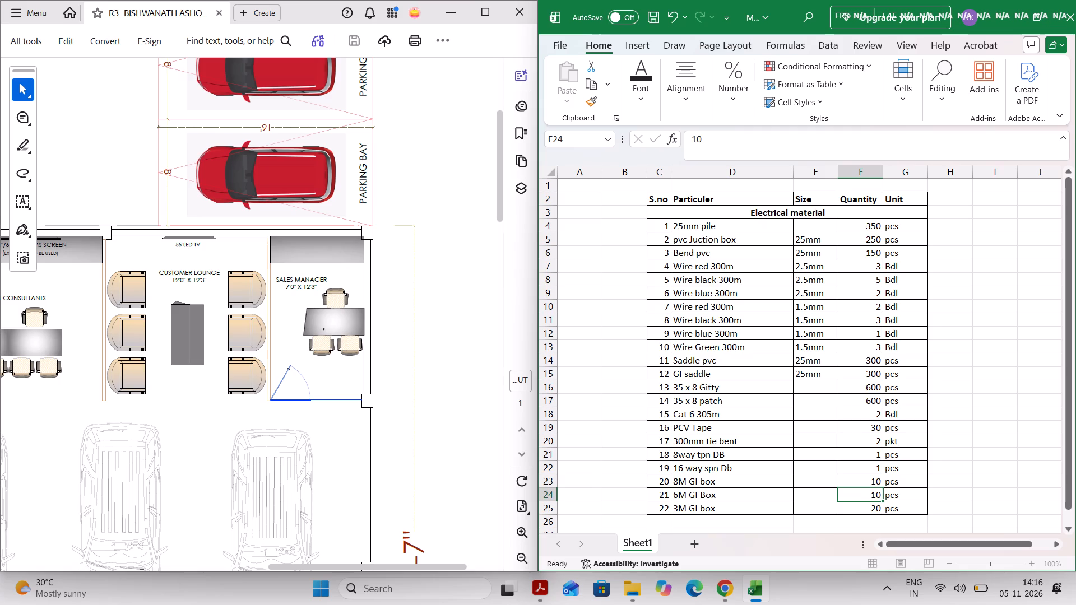
key(5)
key(Return)
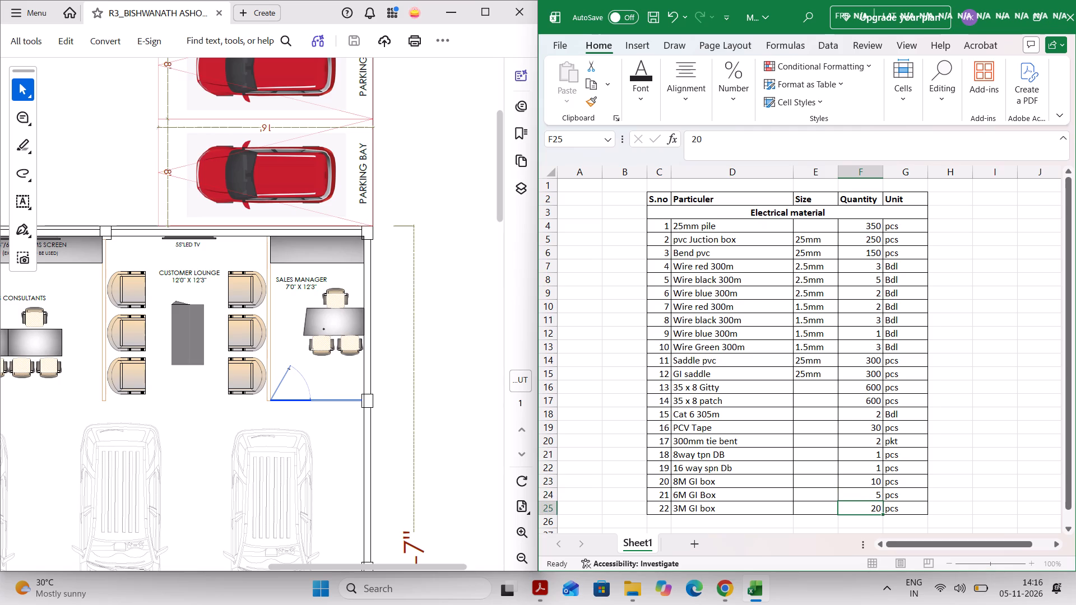
key(2)
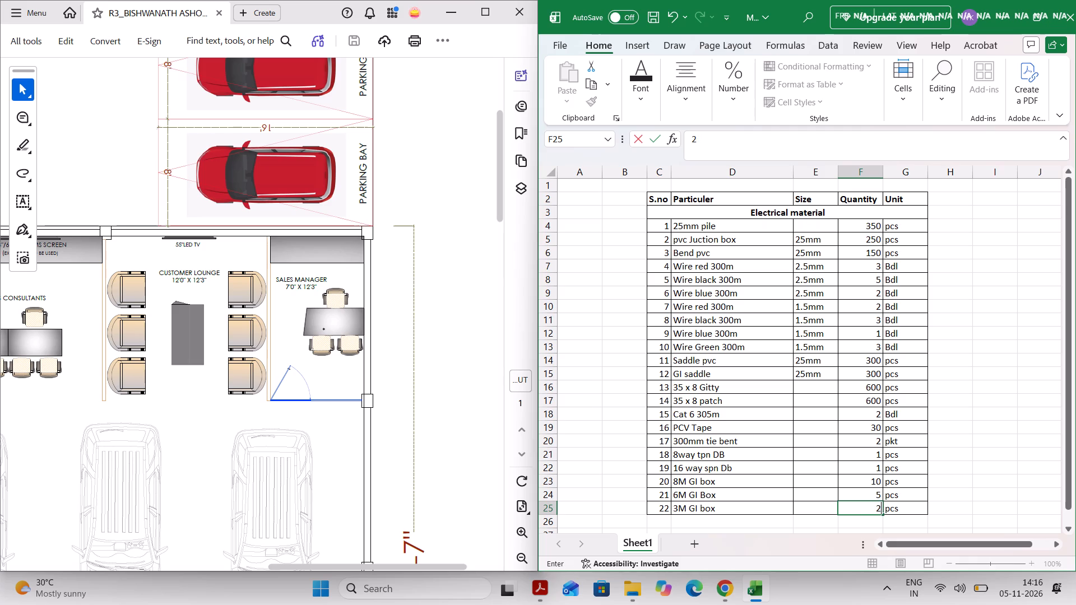
key(BackSpace)
text(15)
key(Return)
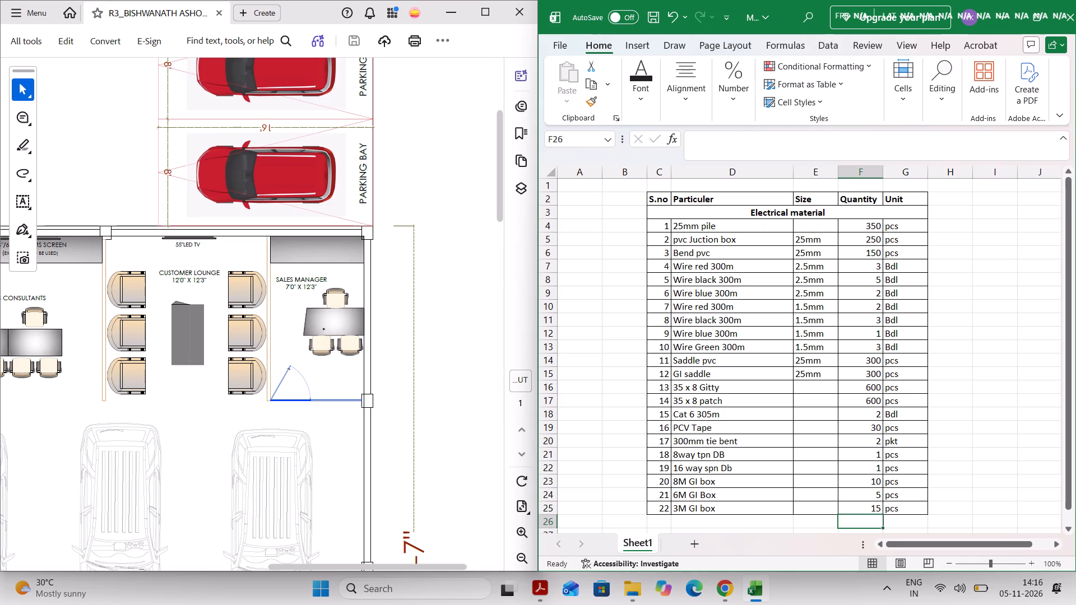
Examine the floor plan's rooms, discussion tables and reception area alongside the GI box quantities.
click(823, 488)
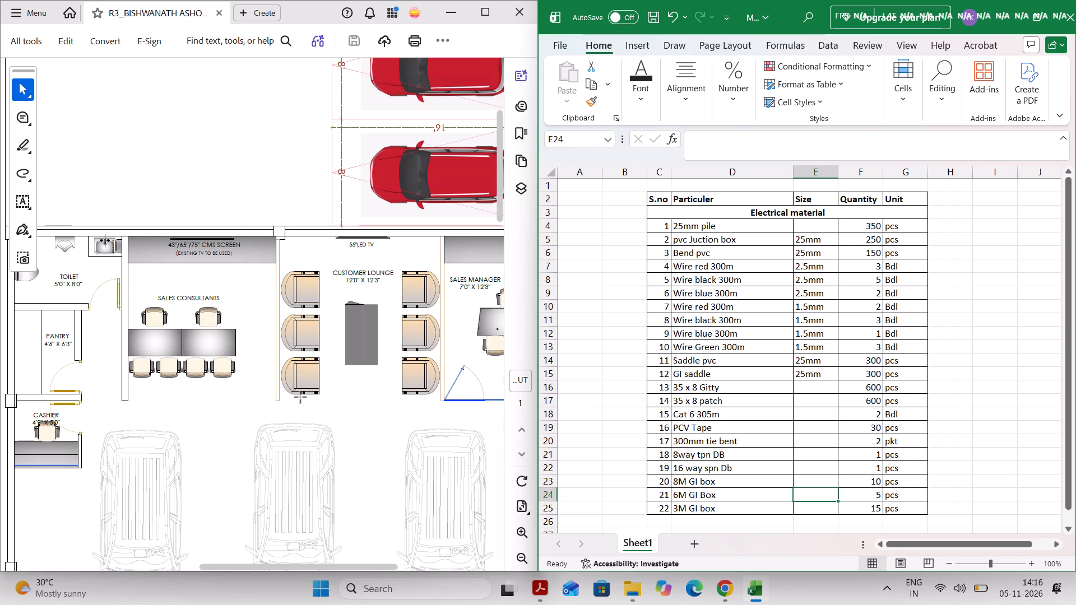
scroll(221, 350, down, 1)
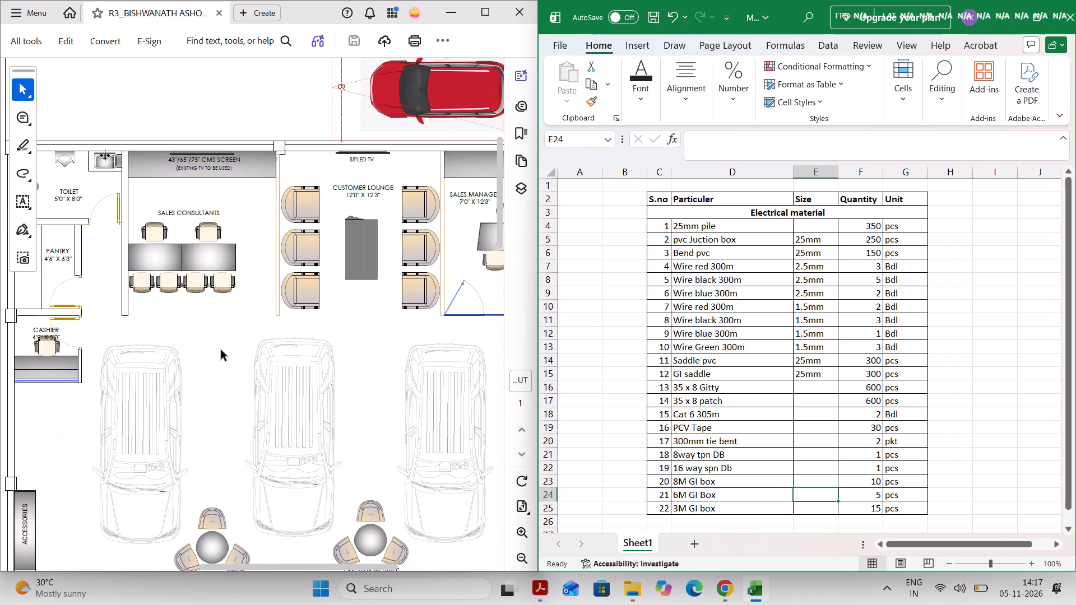
scroll(221, 350, down, 1)
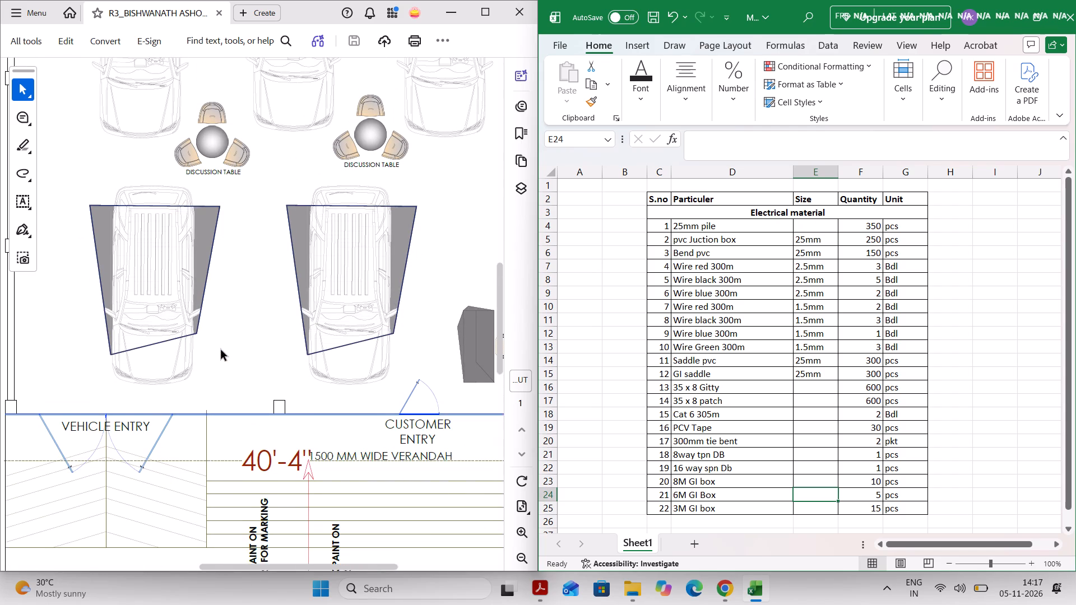
scroll(221, 350, down, 1)
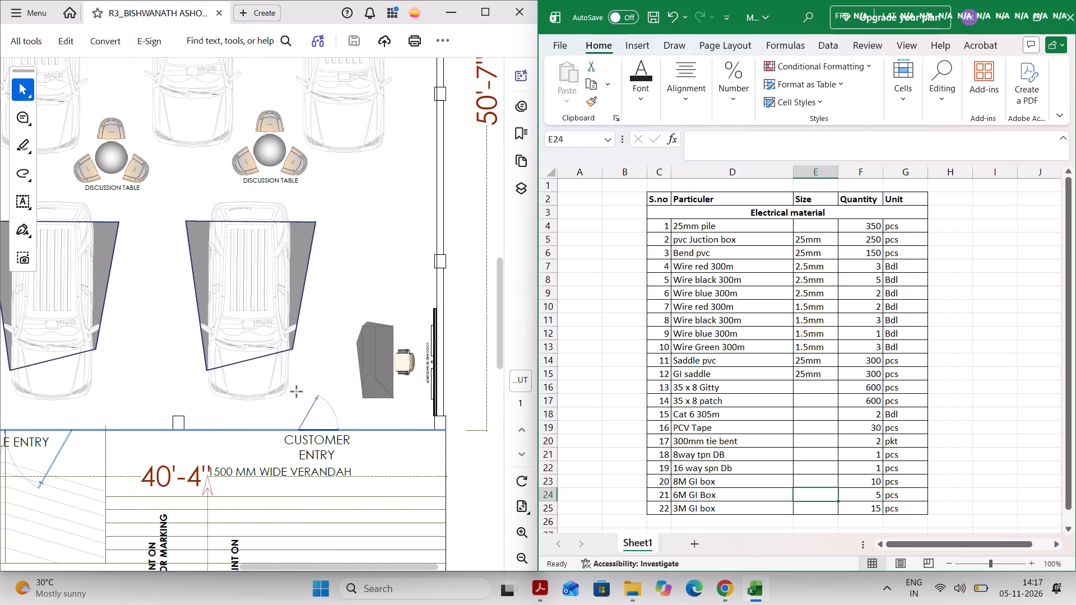
click(871, 487)
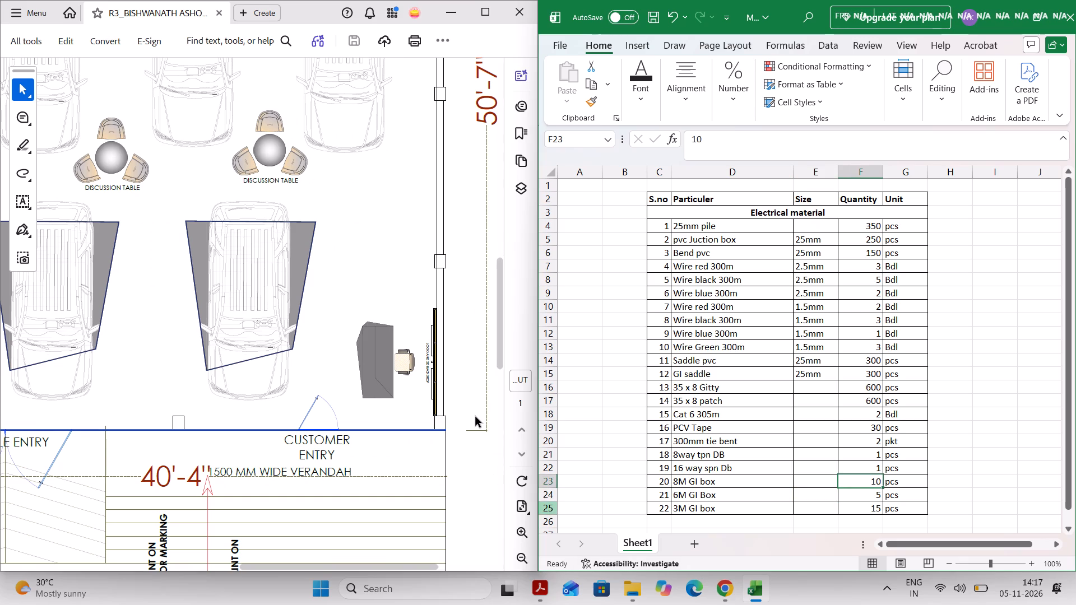
scroll(383, 379, right, 2)
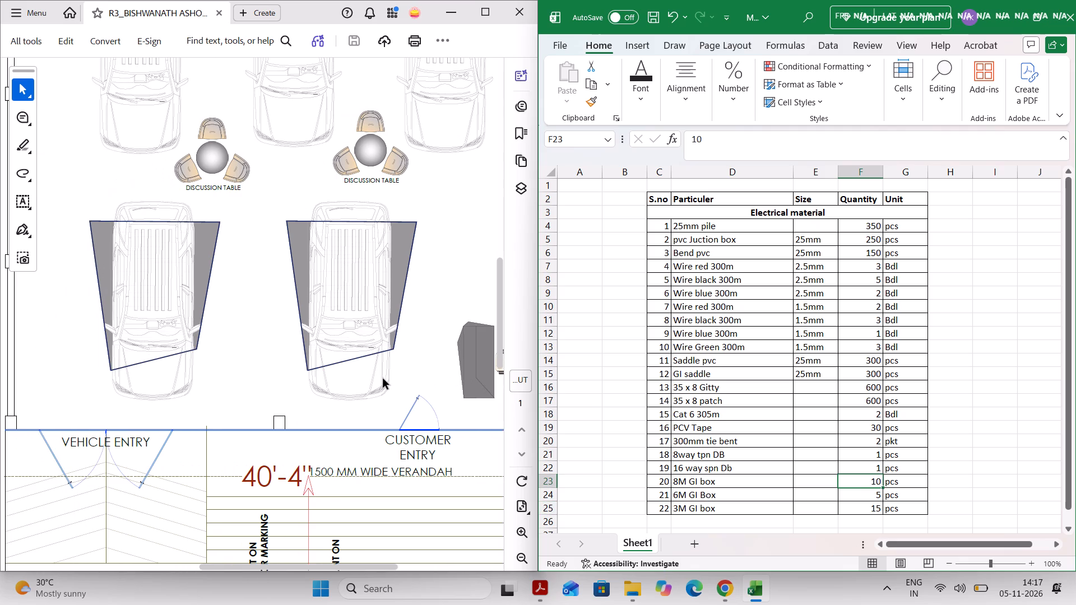
scroll(383, 379, right, 1)
scroll(383, 379, left, 1)
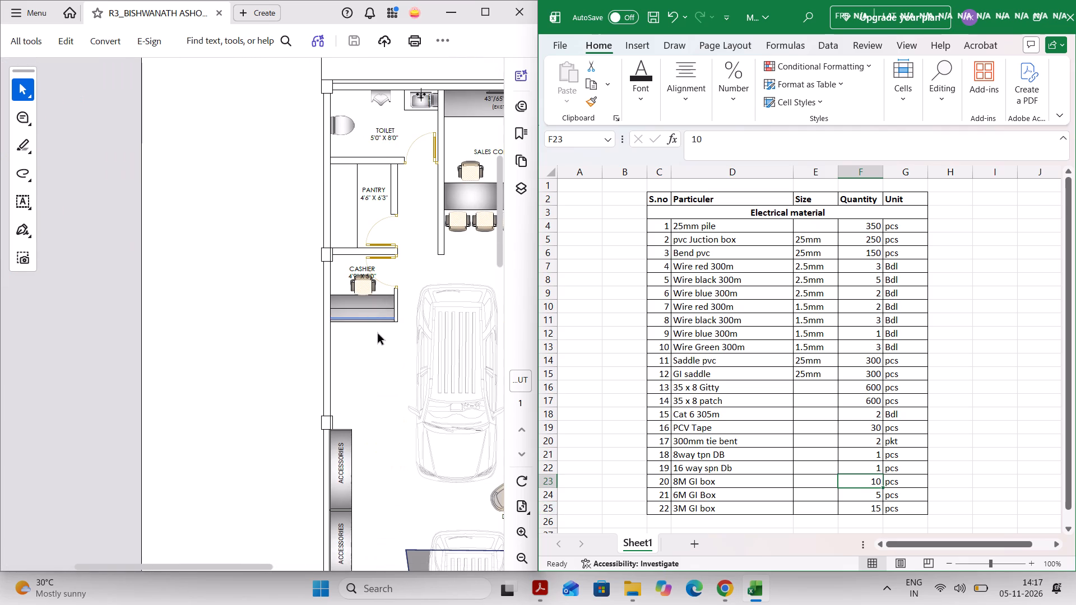
scroll(378, 334, left, 1)
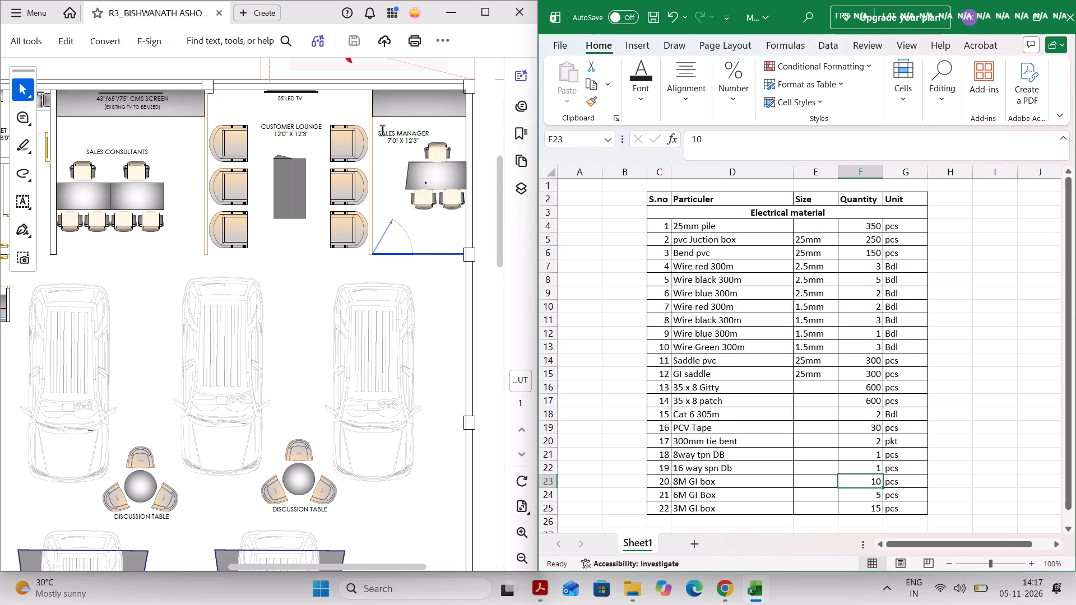
Examine the floor plan from the accessories and discussion tables down to the vehicle entry, verandah and outdoor parking.
scroll(298, 361, down, 1)
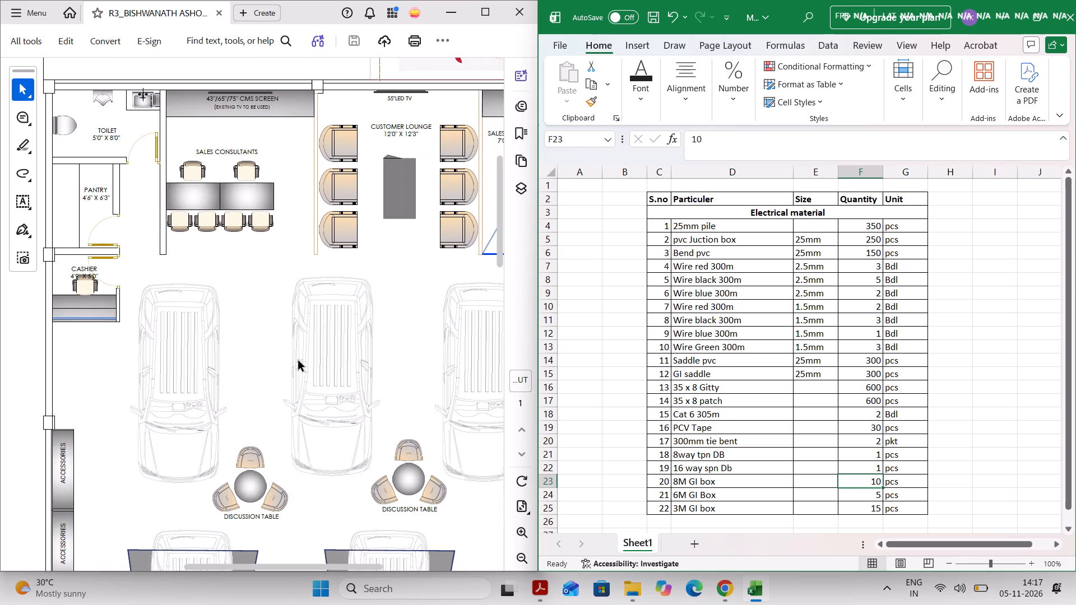
scroll(298, 361, down, 1)
click(298, 361)
scroll(298, 361, down, 1)
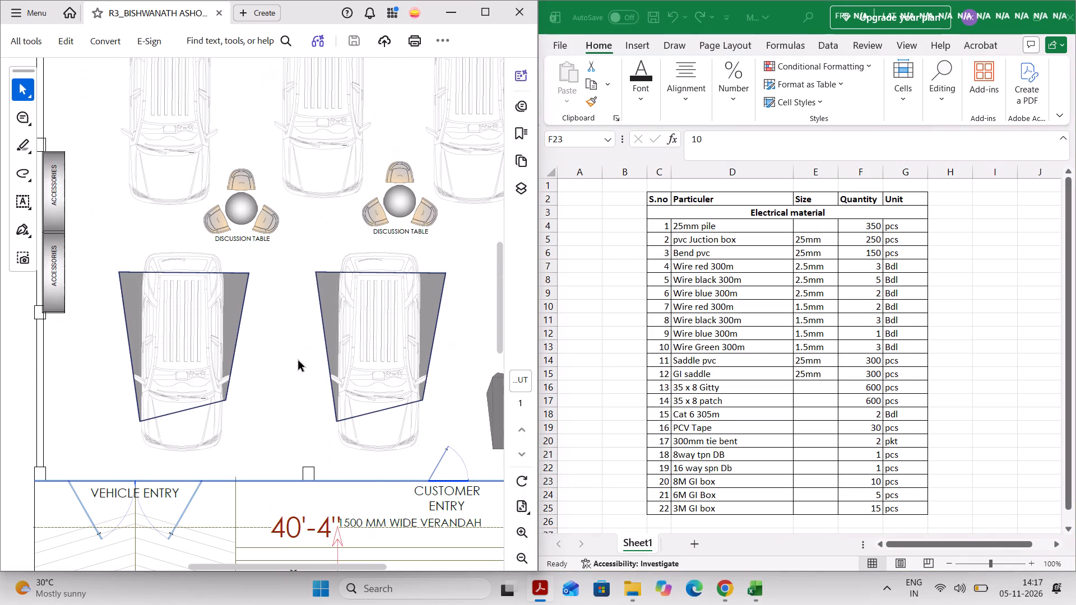
scroll(298, 361, down, 1)
scroll(92, 254, up, 1)
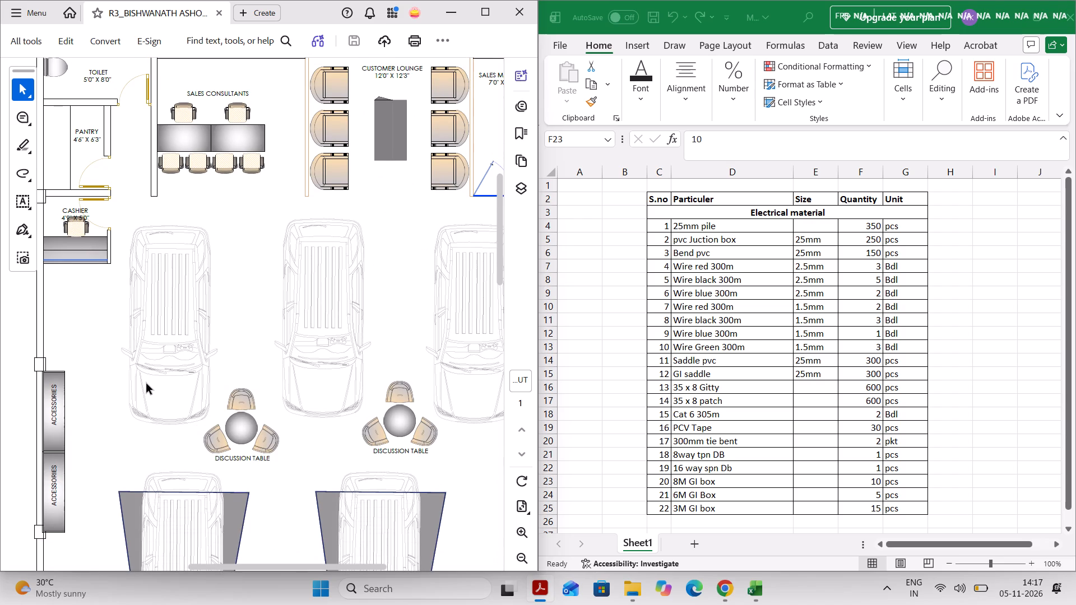
scroll(146, 384, down, 1)
scroll(296, 414, down, 1)
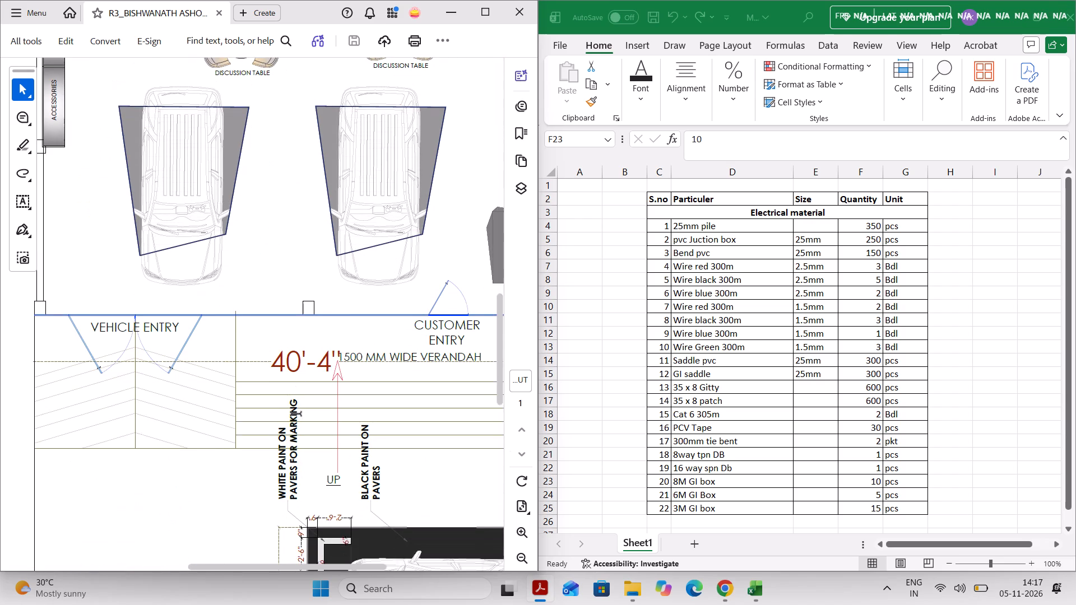
scroll(296, 414, down, 1)
scroll(296, 414, up, 1)
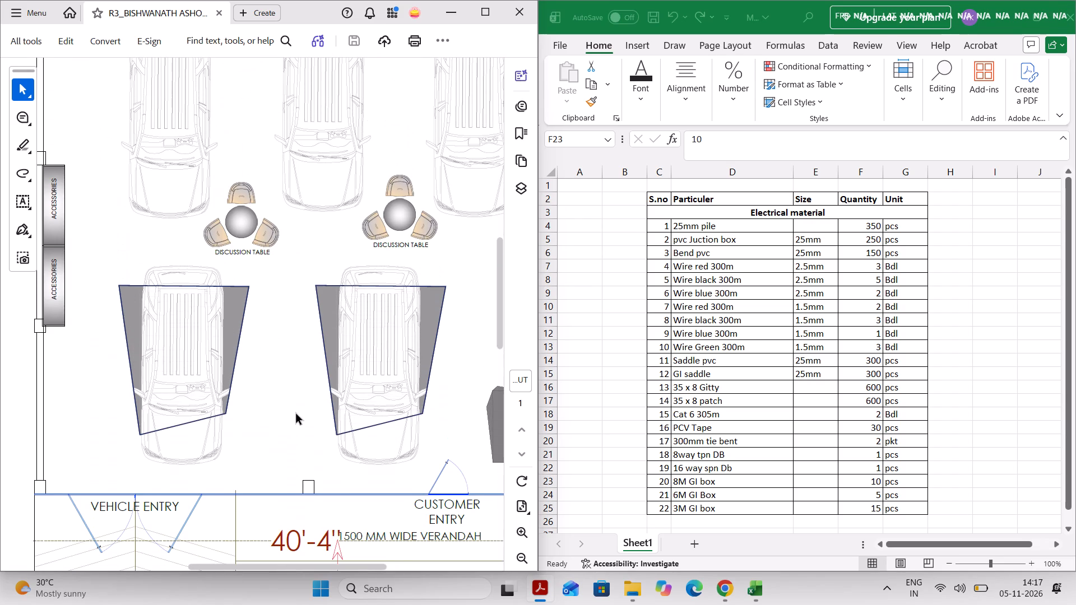
scroll(296, 414, down, 1)
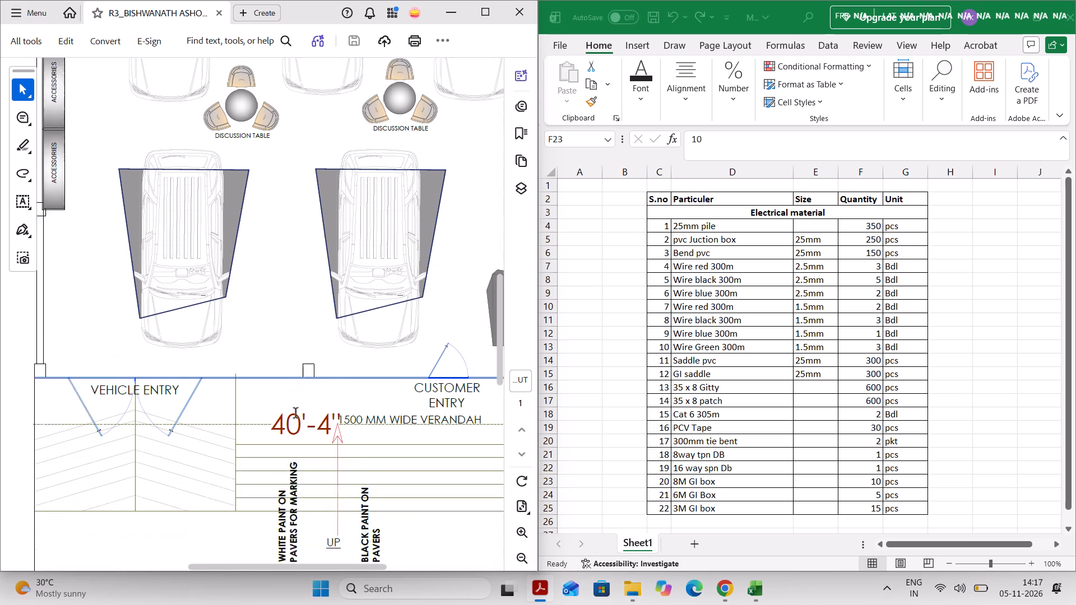
scroll(296, 414, down, 4)
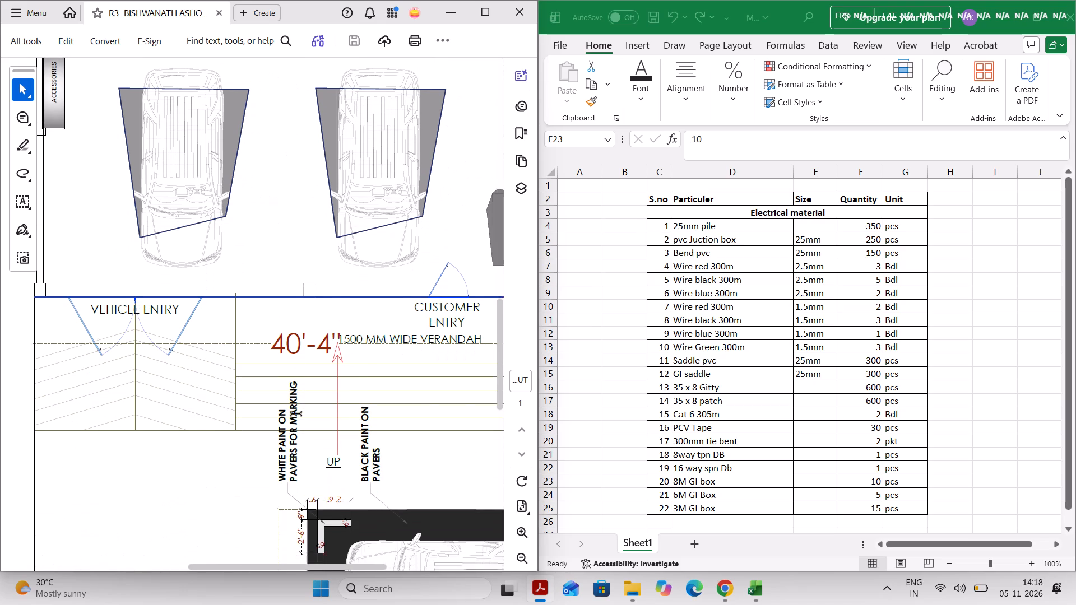
scroll(296, 414, down, 1)
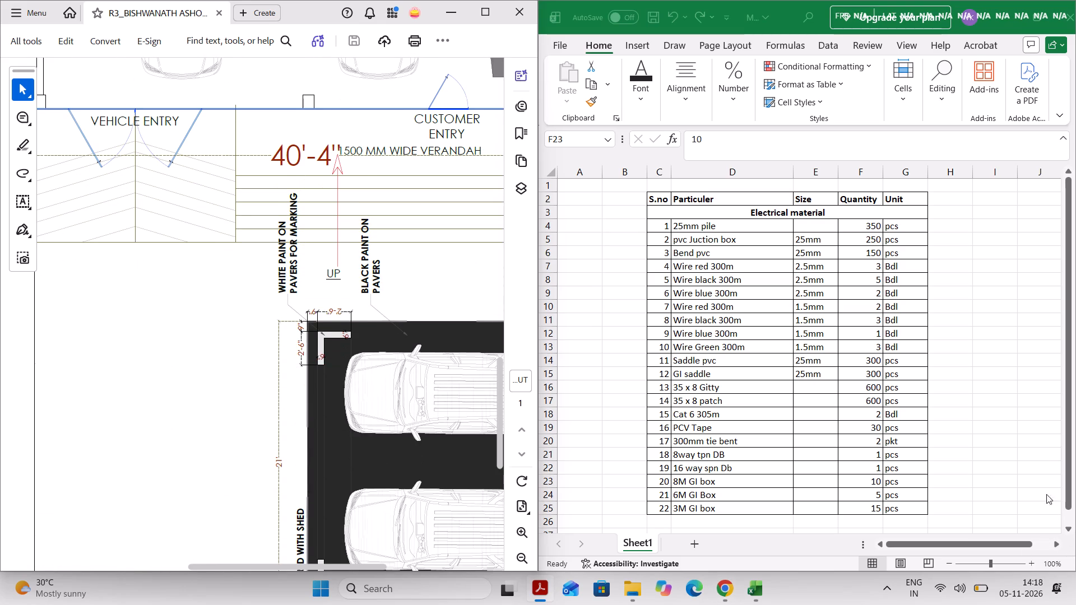
scroll(842, 411, down, 1)
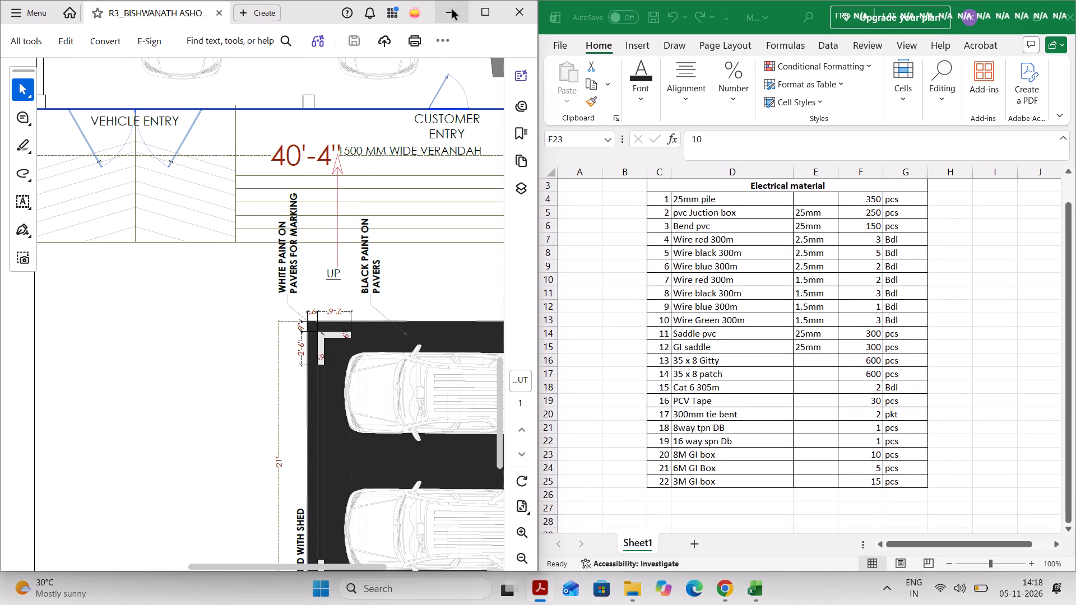
Minimize the floor plan PDF window.
click(449, 2)
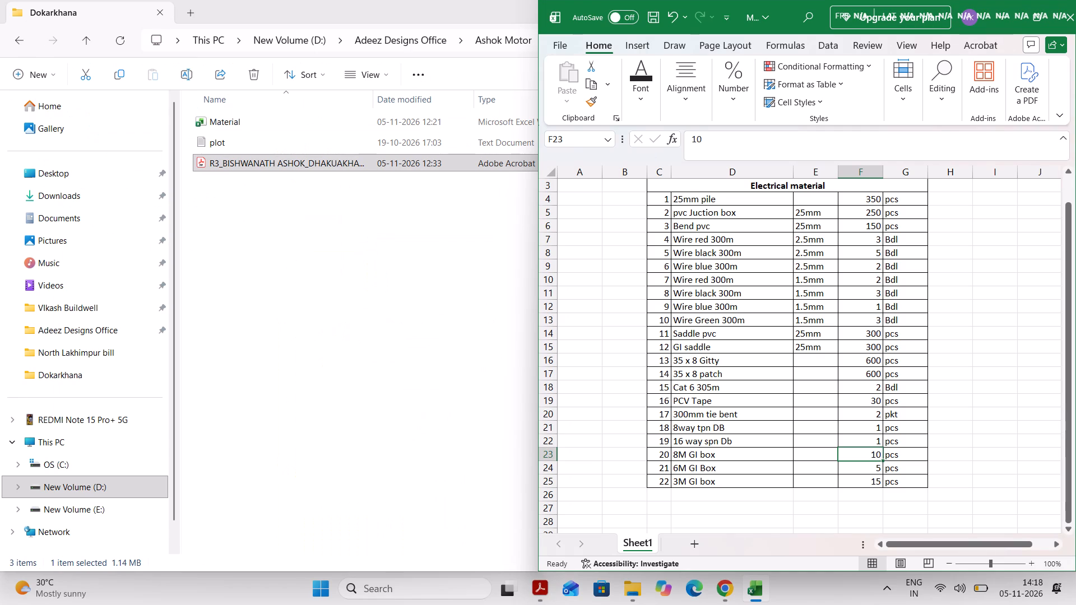
Correct the first item's name in cell D4 to "25mm pipe".
scroll(749, 373, up, 1)
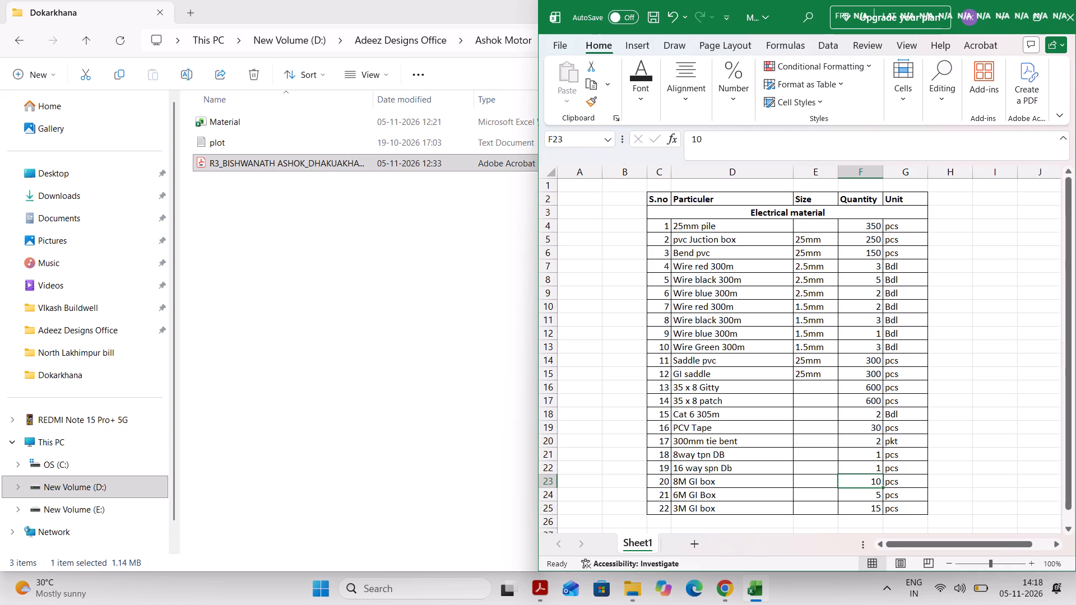
click(739, 222)
click(730, 139)
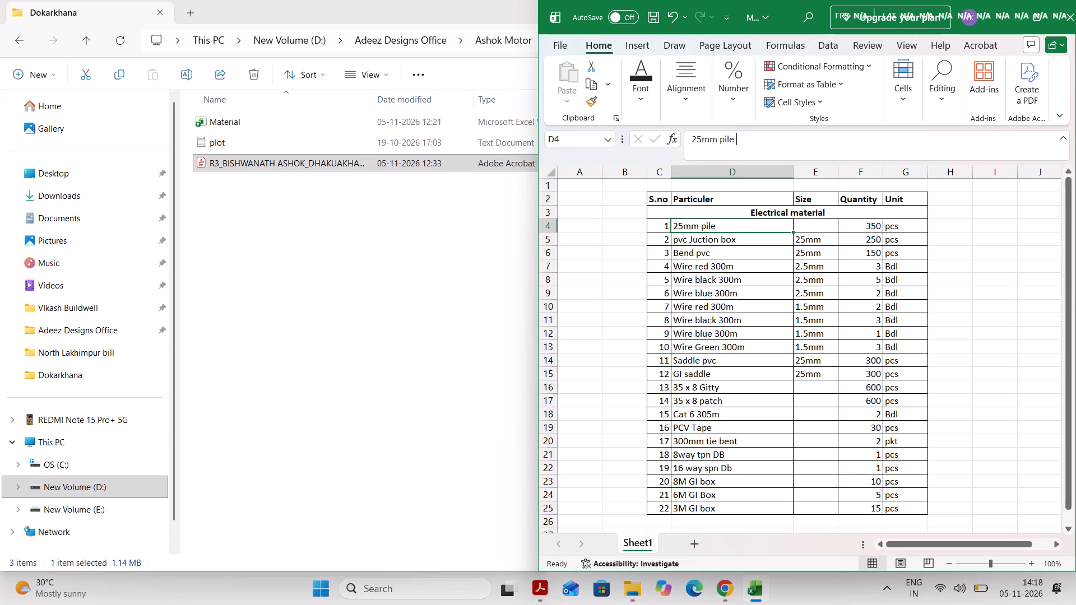
key(BackSpace)
key(p)
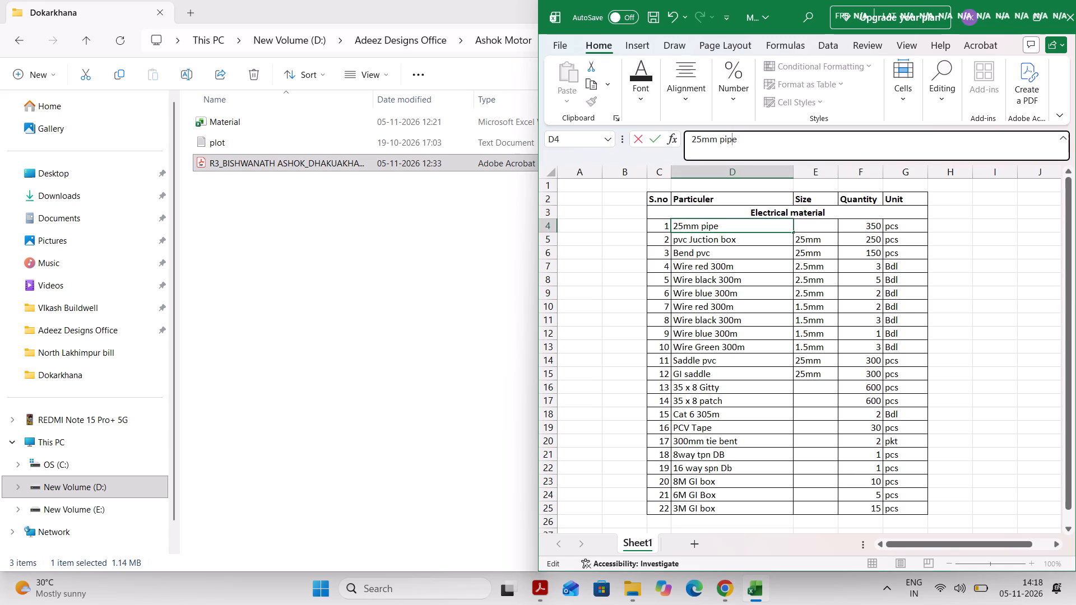
click(713, 200)
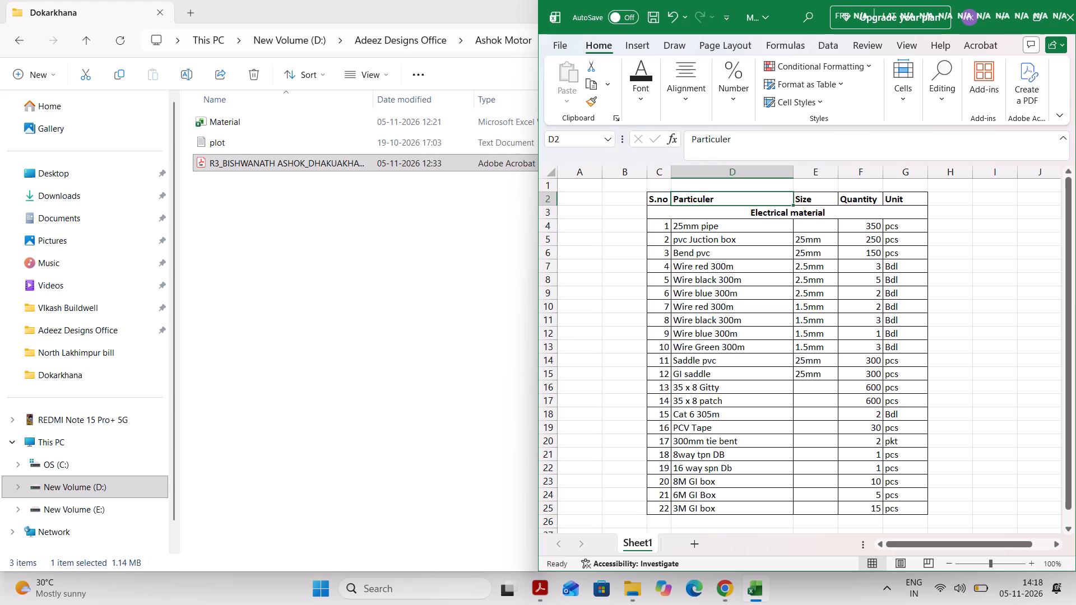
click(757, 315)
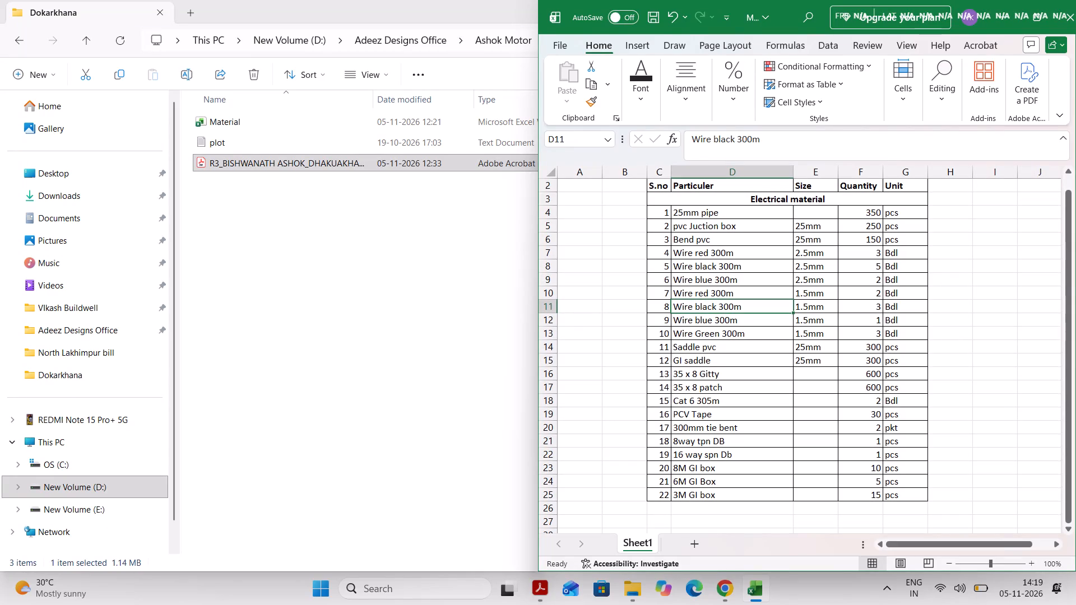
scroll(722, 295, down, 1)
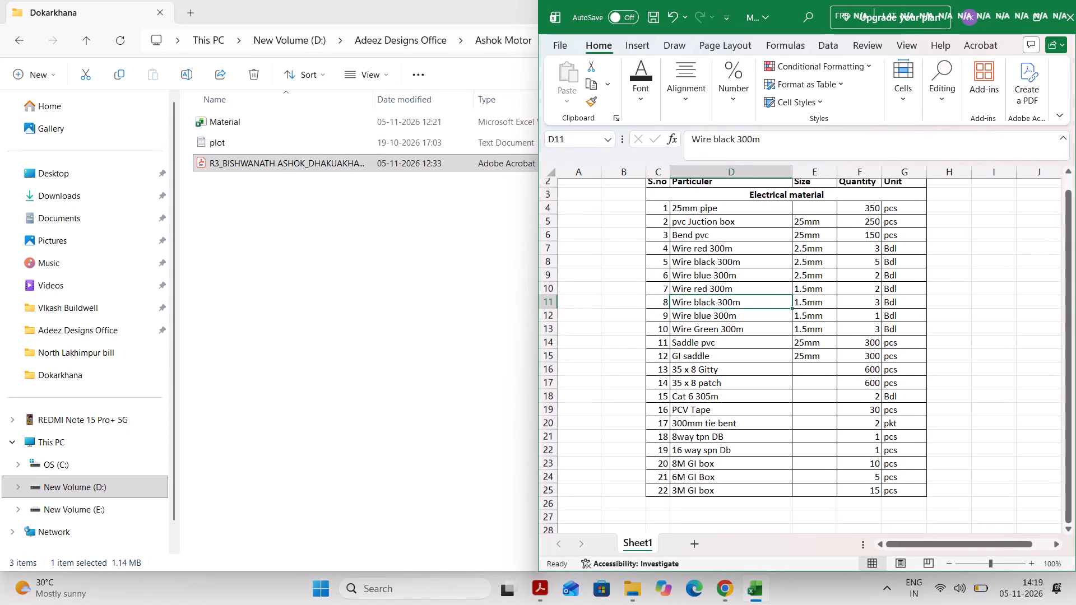
Review the Electrical material list from the 25mm pipe row down to the GI box rows.
scroll(722, 295, down, 3)
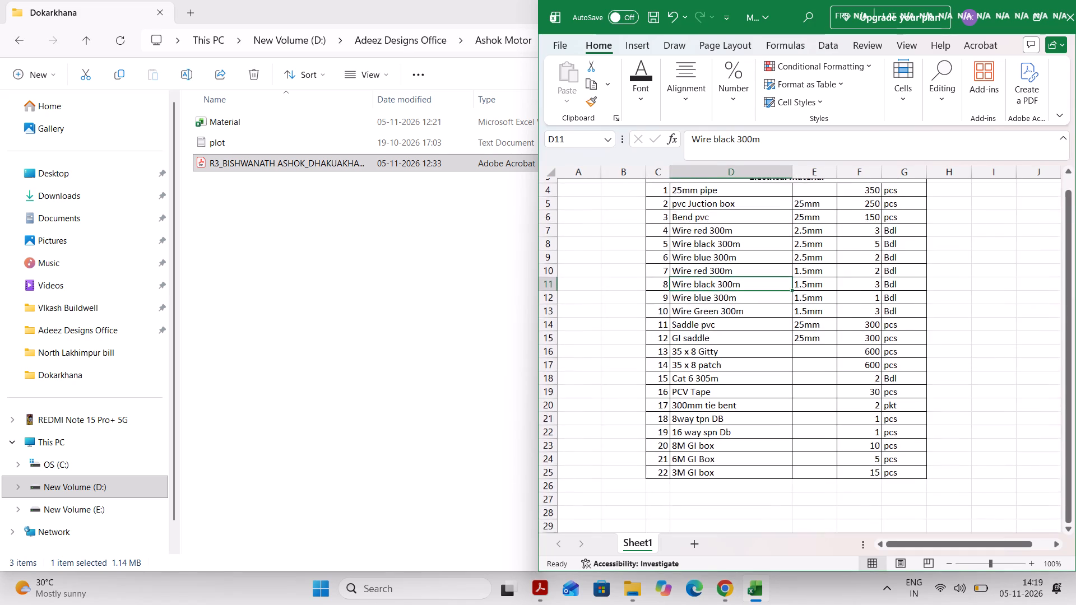
scroll(731, 302, up, 2)
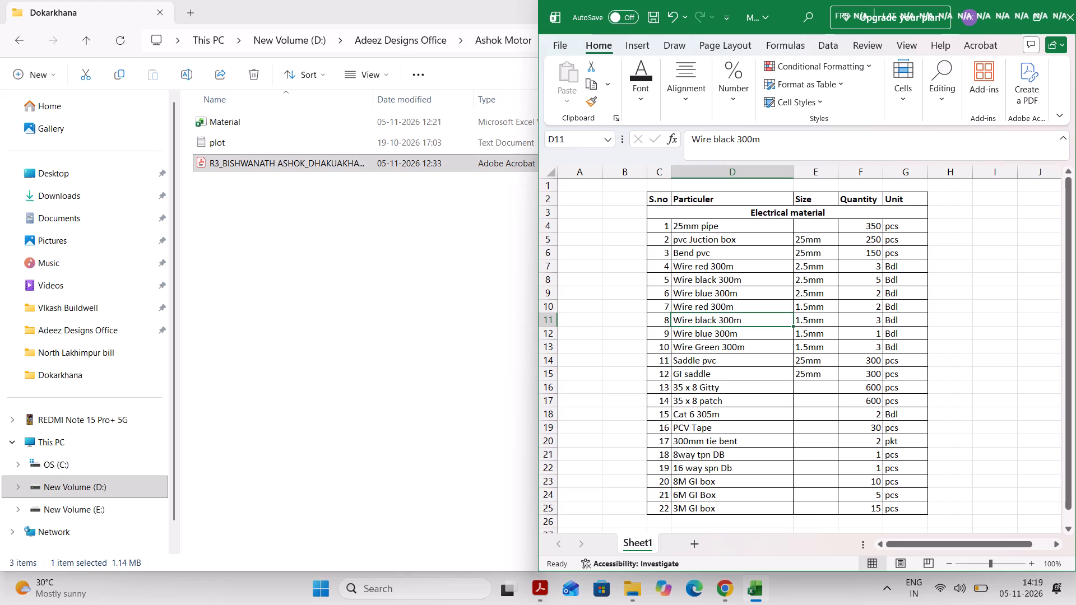
scroll(709, 278, down, 2)
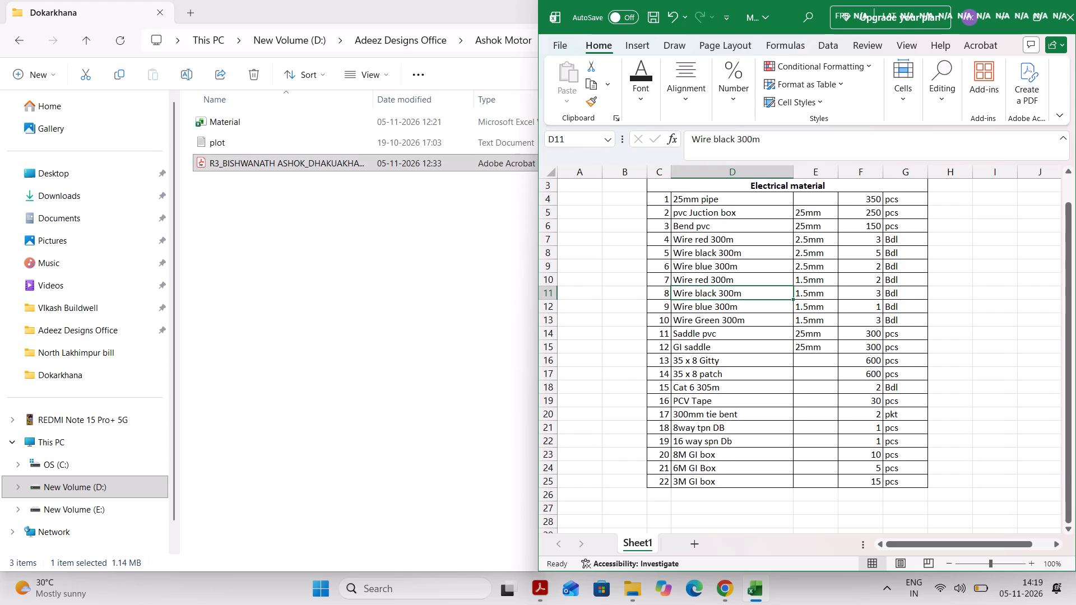
scroll(709, 278, down, 1)
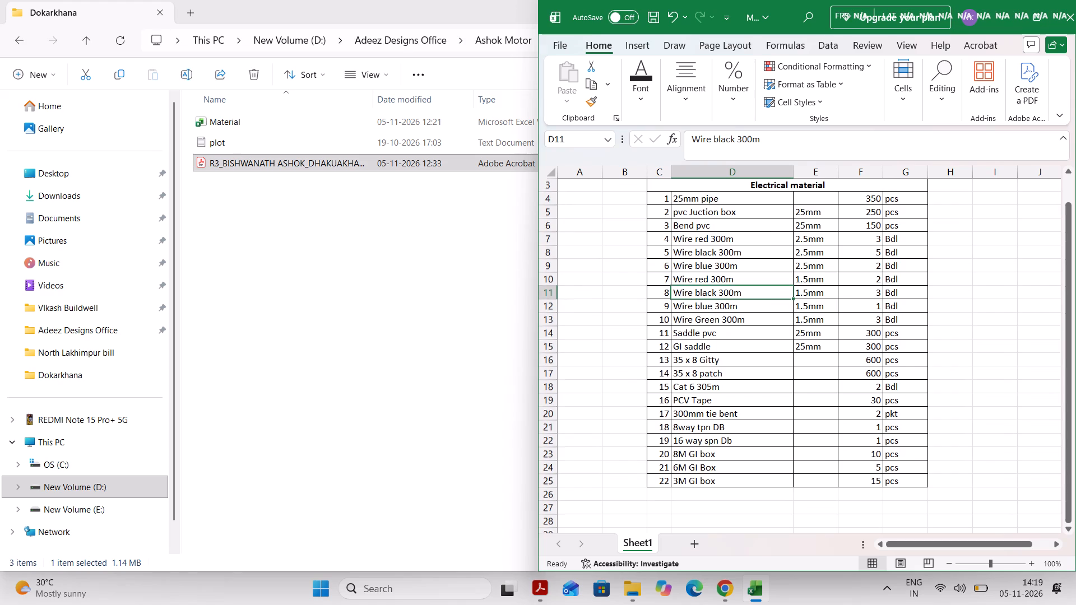
scroll(709, 278, down, 1)
scroll(799, 278, up, 1)
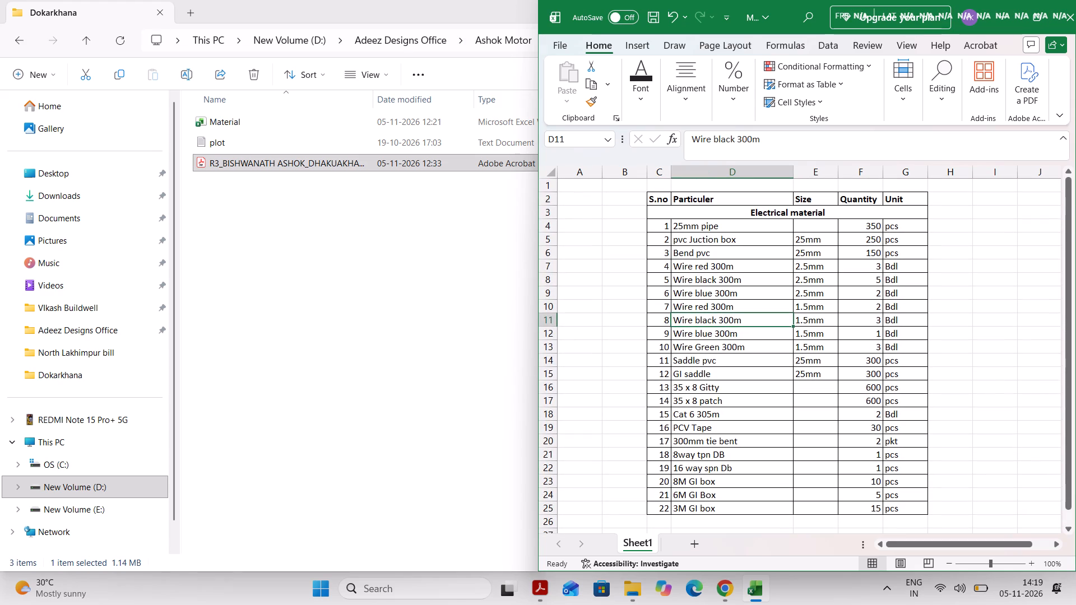
Select the quantity of the 25mm pipe in cell F4.
click(863, 226)
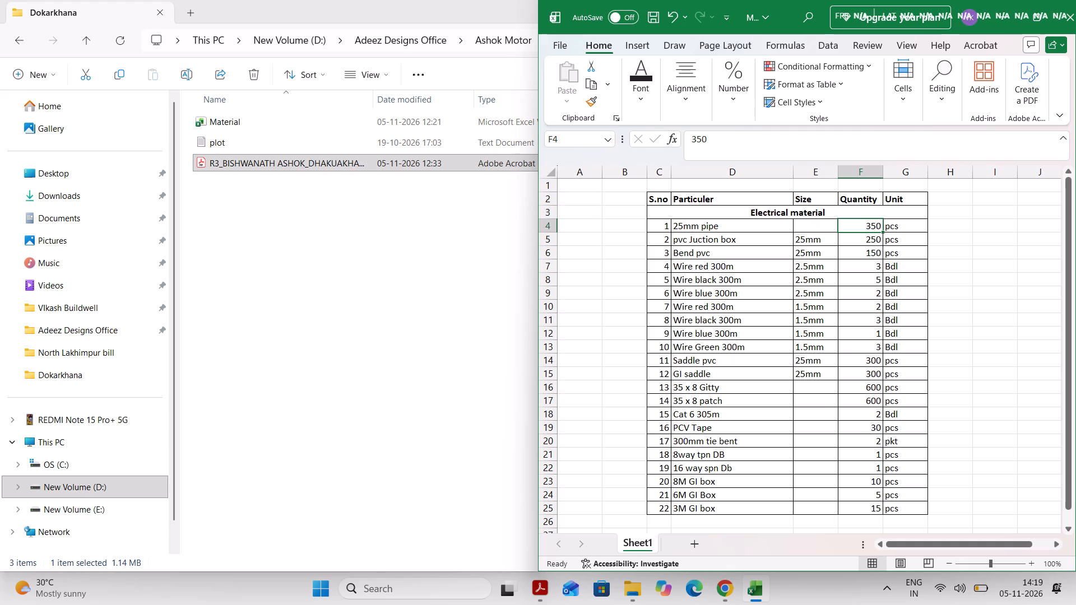
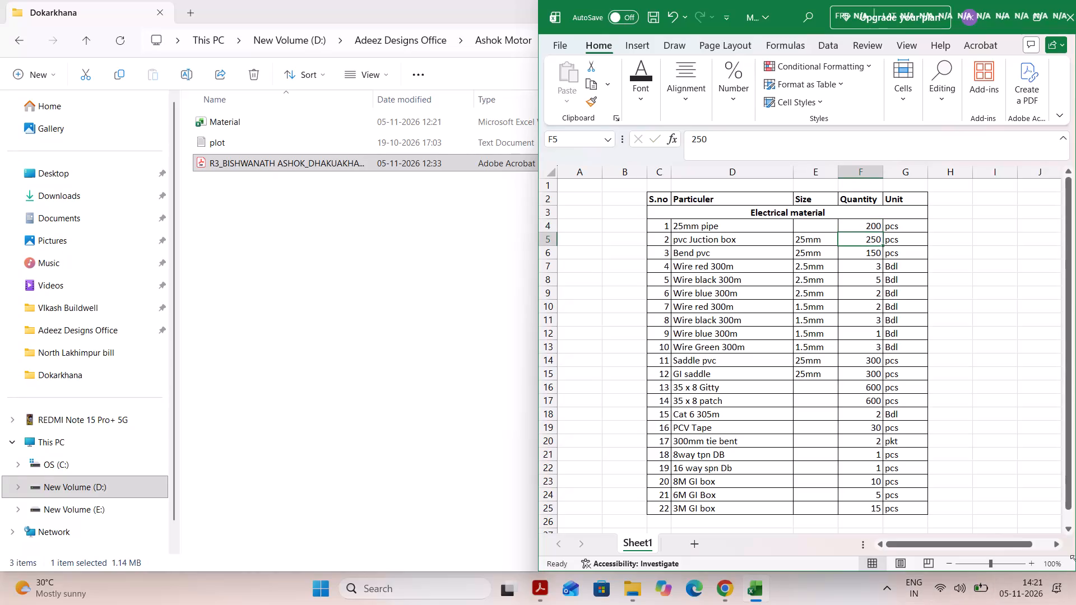
Set the quantity of the 25mm pipe in cell F4 to 350.
click(861, 225)
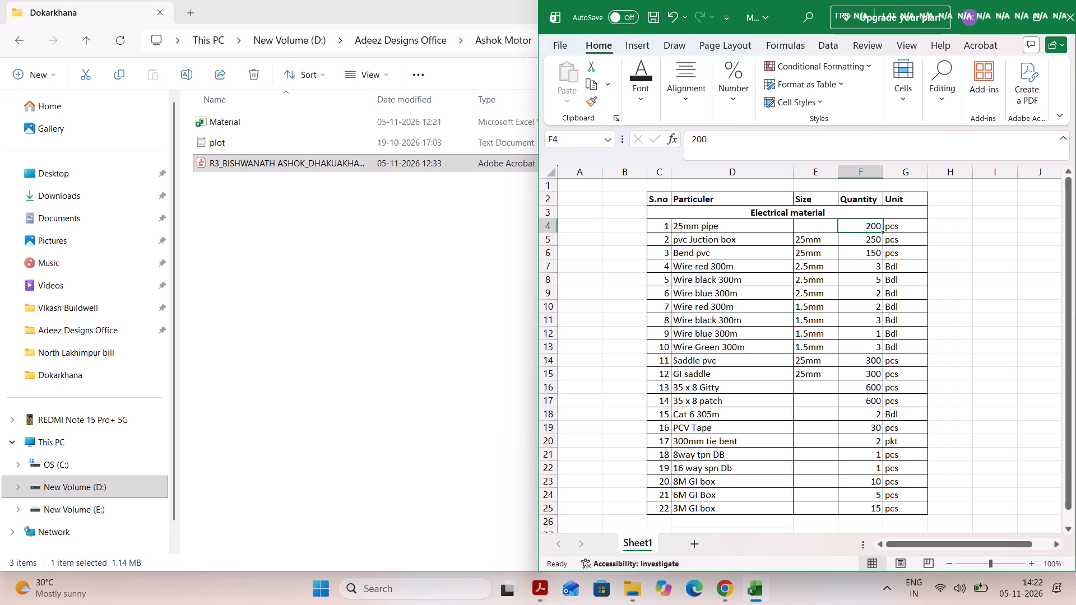
text(350)
key(Return)
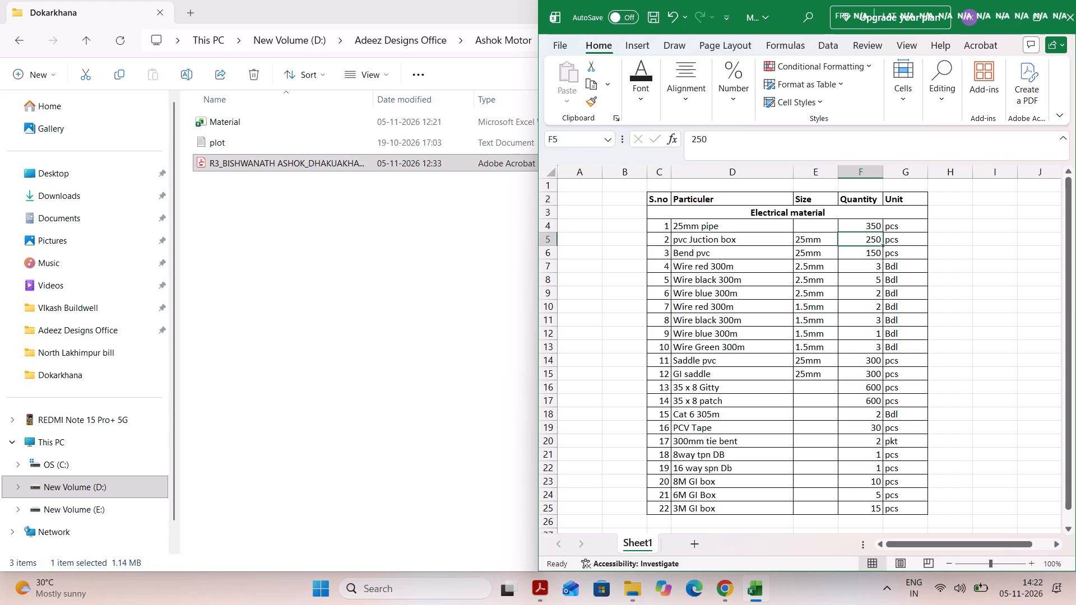
Set the 2.5mm wire quantities to 2 for red, 3 for black and 1 for blue.
key(Return)
key(Return)
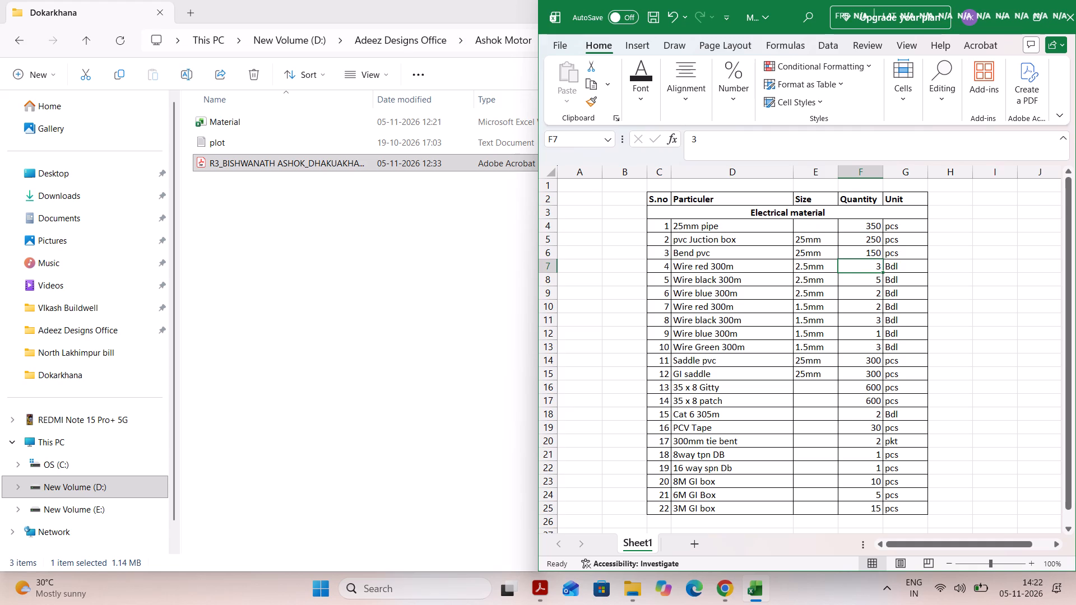
key(2)
key(Return)
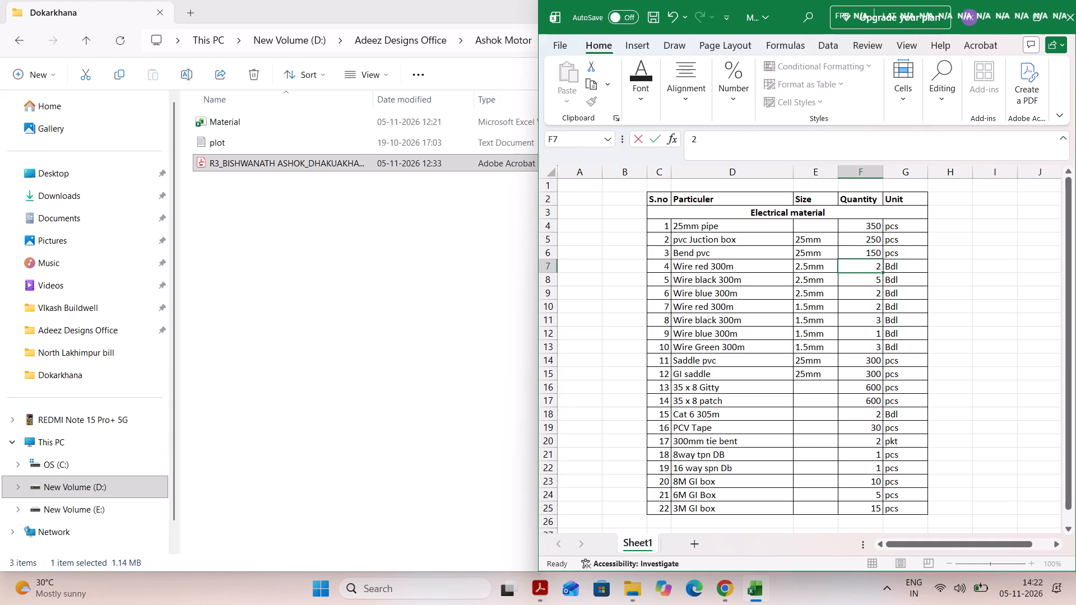
key(3)
key(Return)
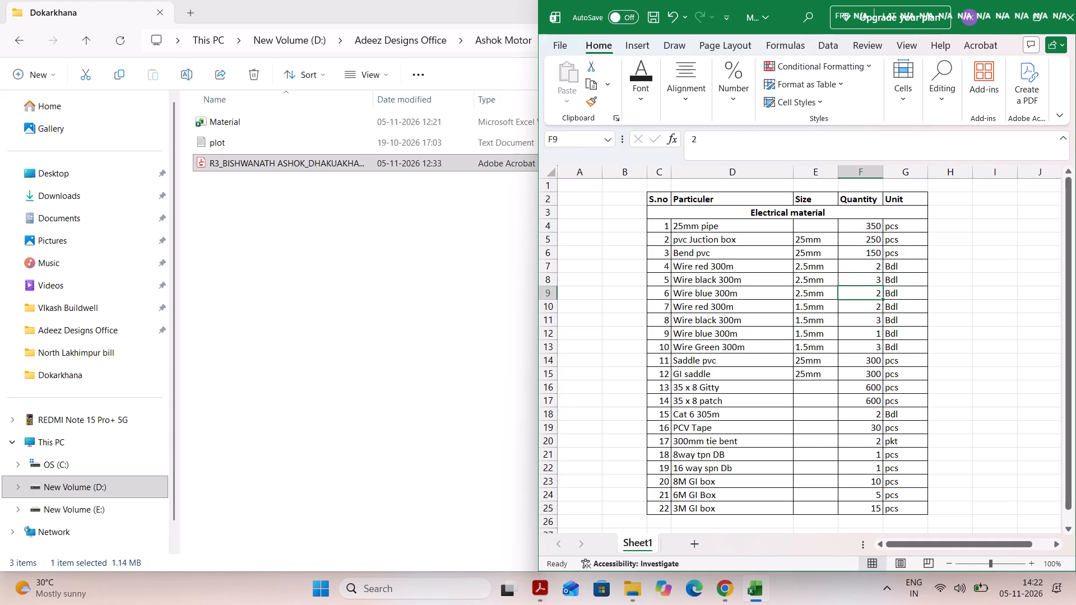
key(1)
key(Return)
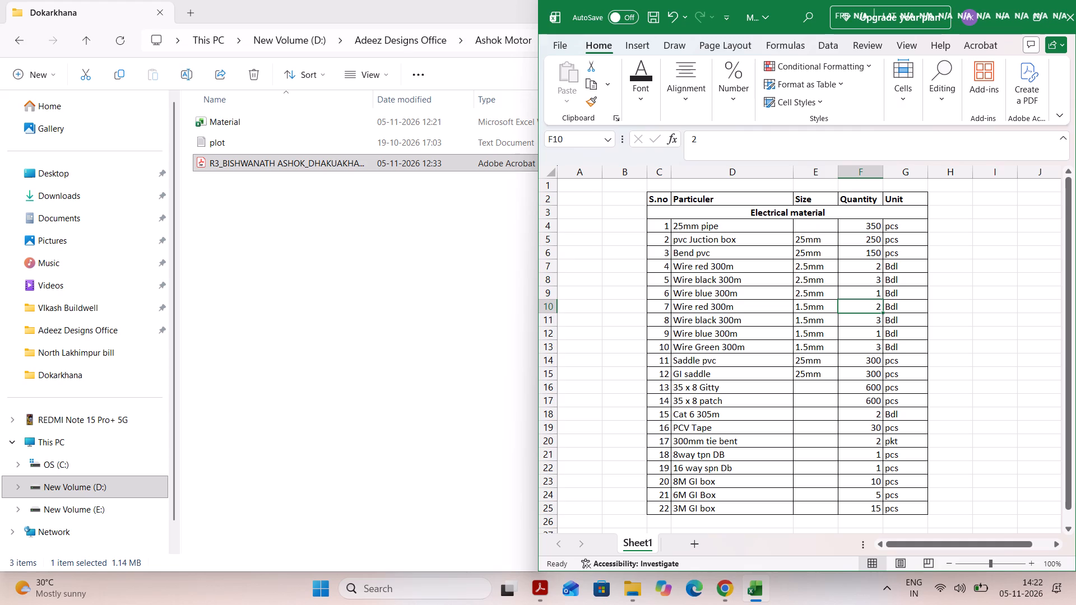
Set the quantity of the 1.5mm blue wire in cell F12 to 2.
key(Return)
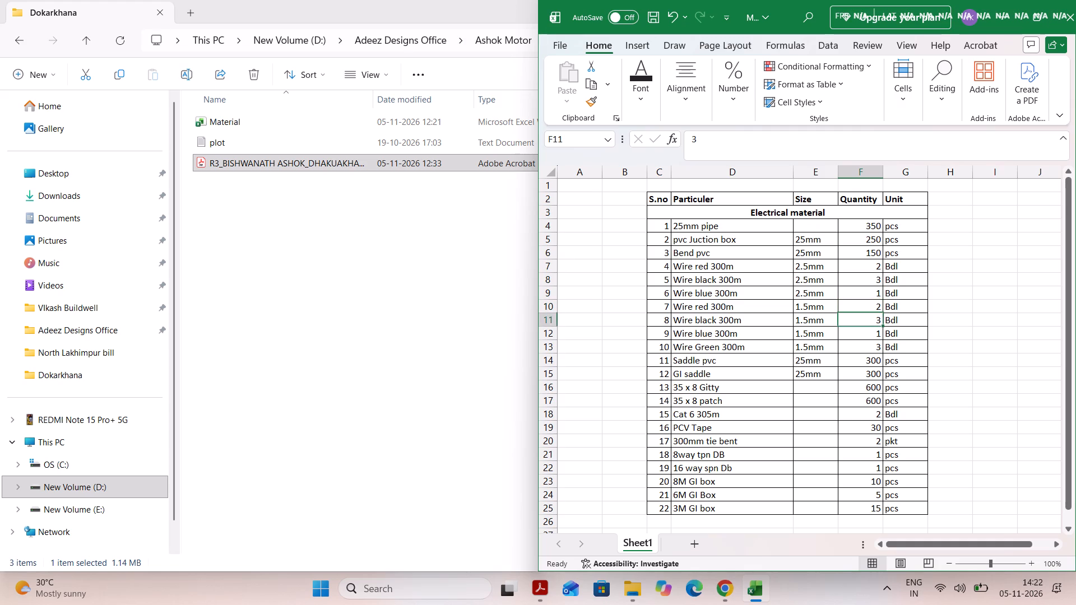
key(Return)
key(2)
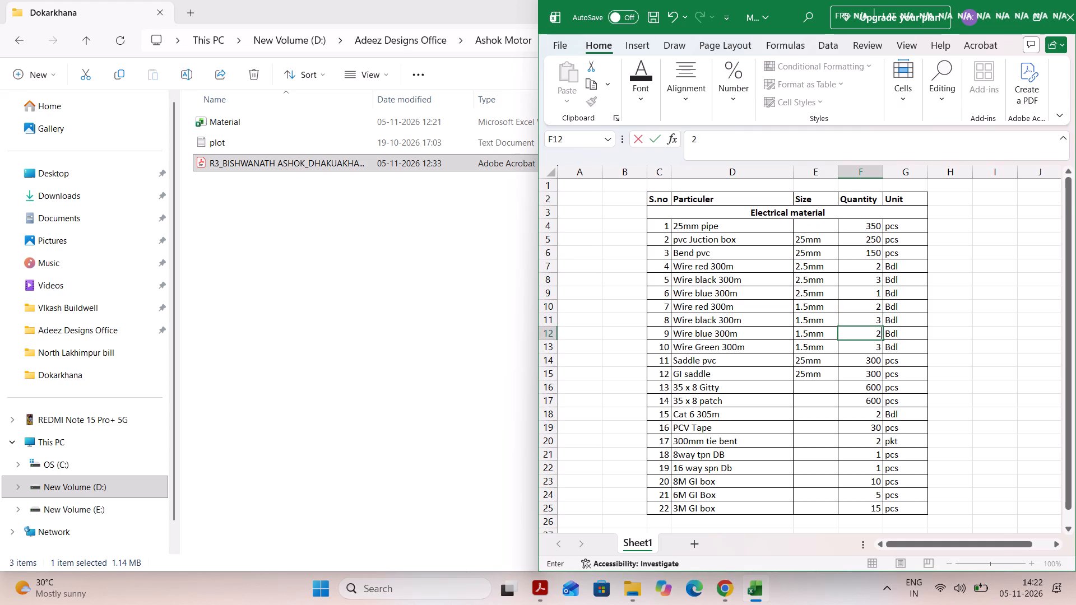
key(Return)
key(Return)
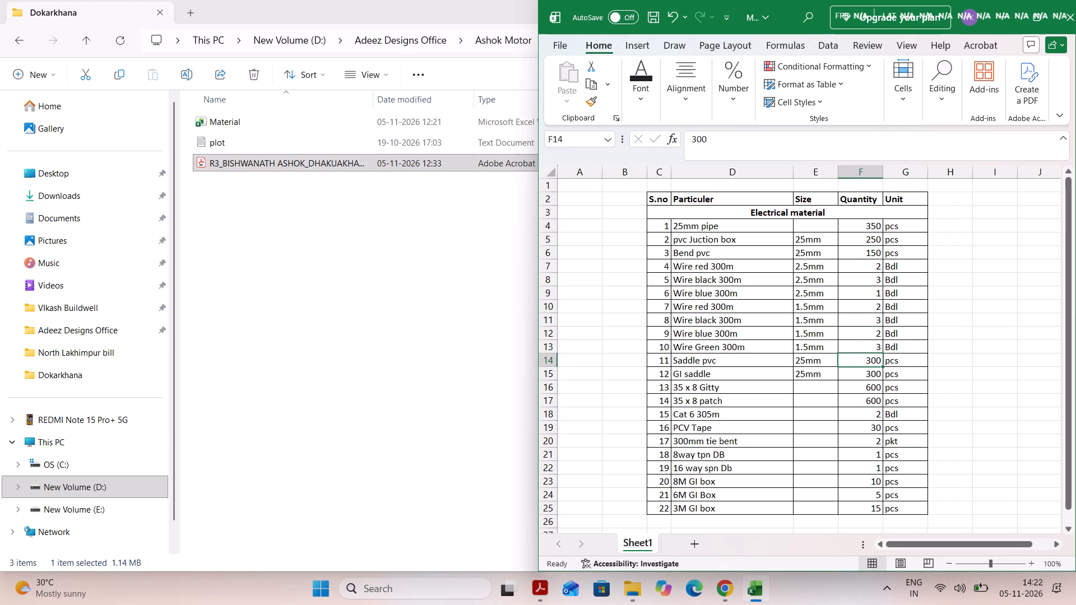
Insert three blank rows above the Saddle pvc row, starting at row 14.
key(shift+space)
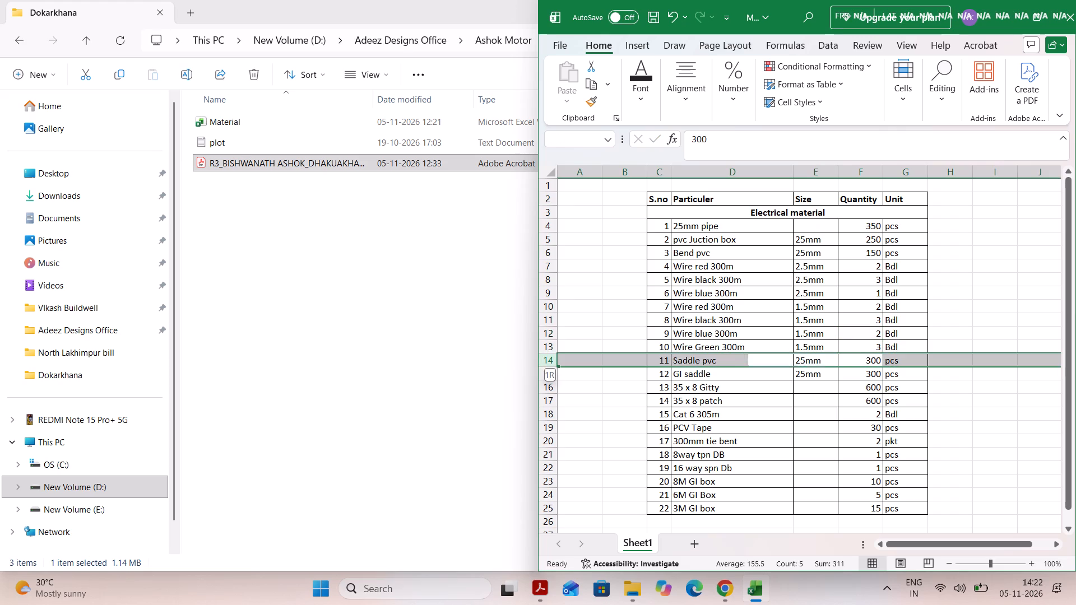
key(ctrl+plus)
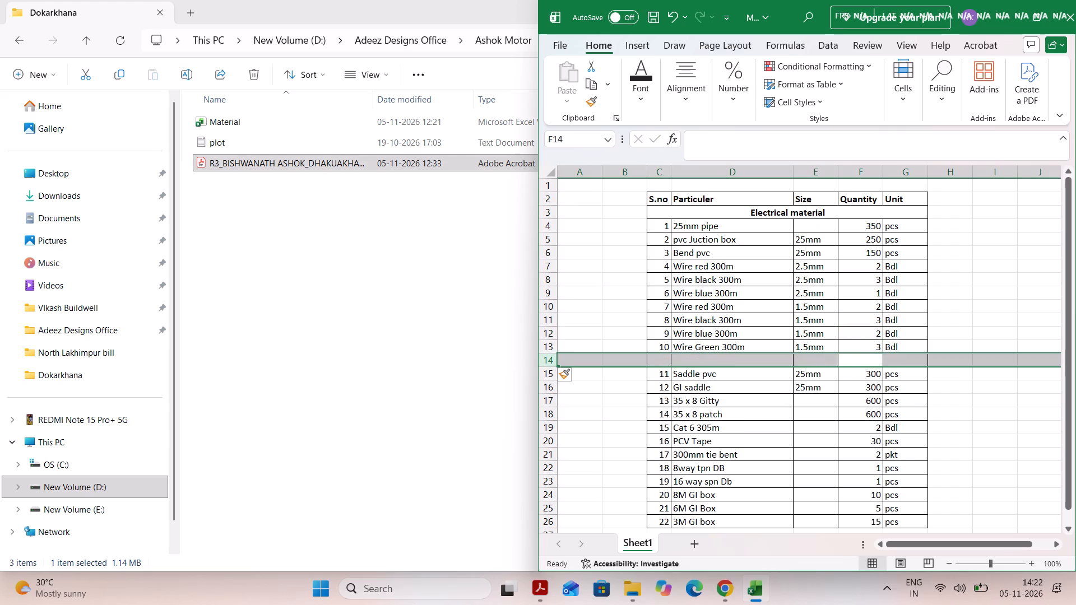
key(ctrl+plus)
key(ctrl+plus)
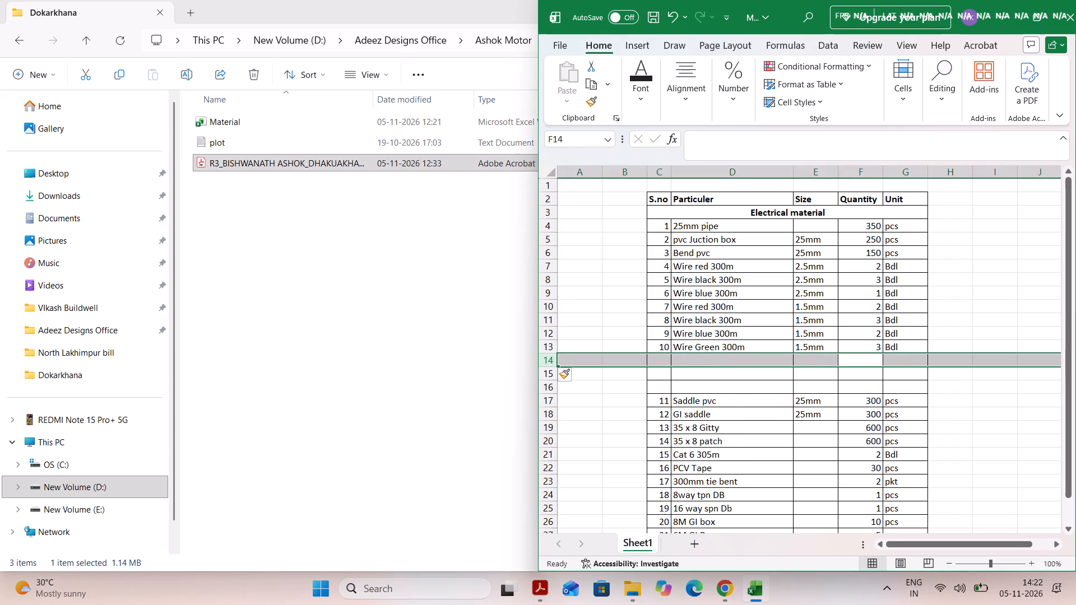
Copy the names and sizes of the 1.5mm black, blue and green wires into the blank rows 14 to 16.
click(692, 354)
click(672, 360)
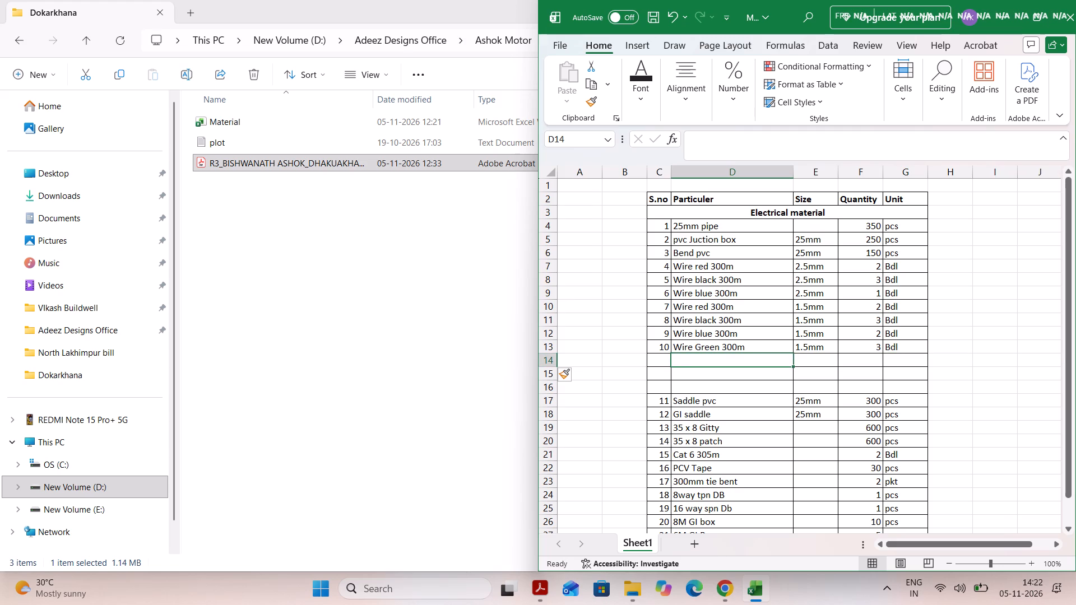
drag(683, 320, 860, 341)
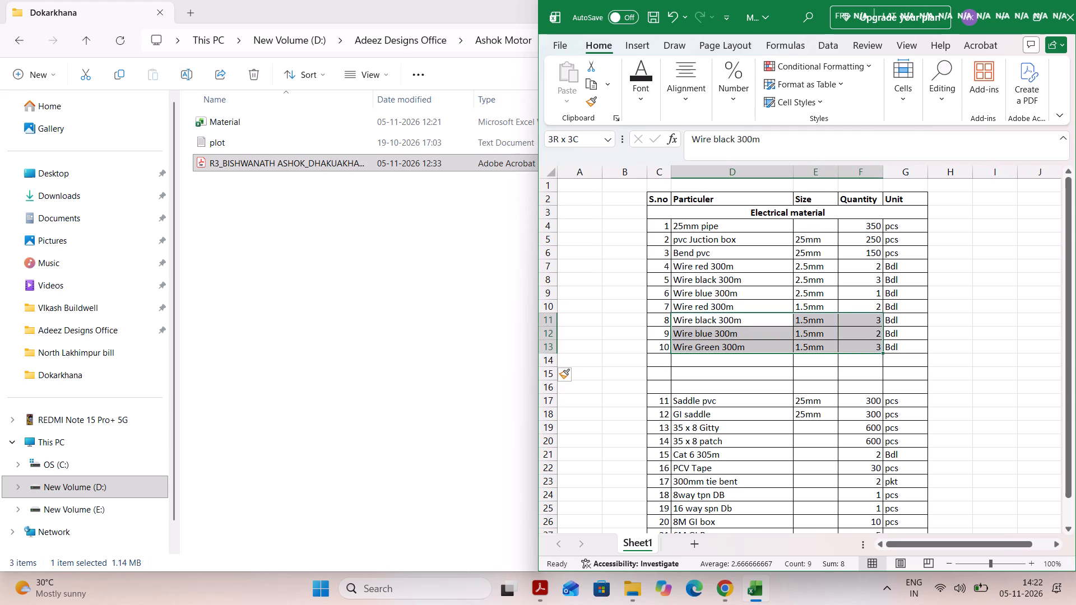
drag(860, 341, 822, 350)
key(ctrl+c)
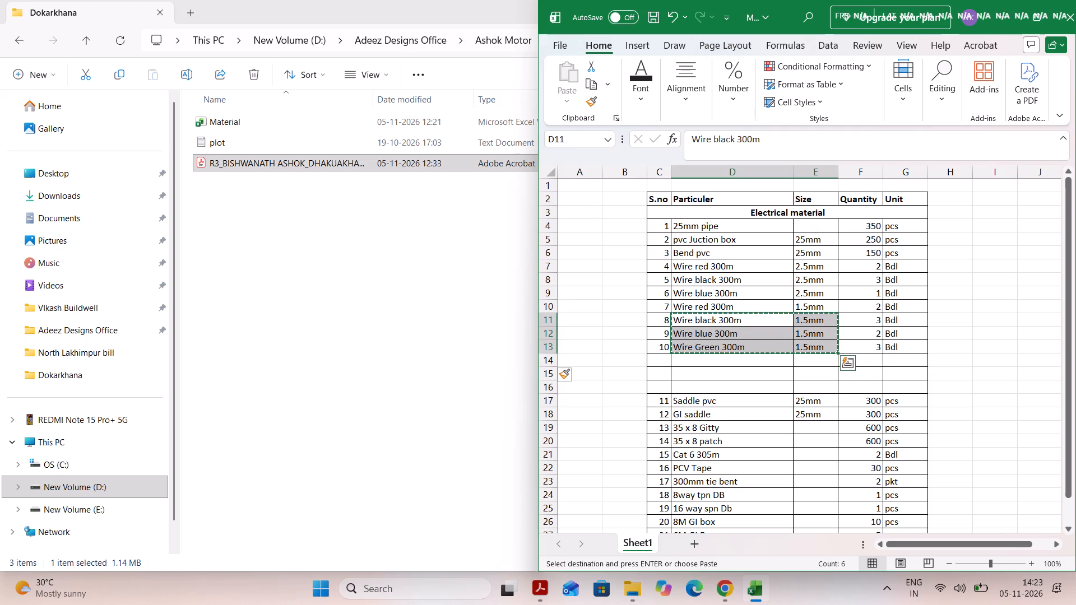
click(710, 362)
key(ctrl+v)
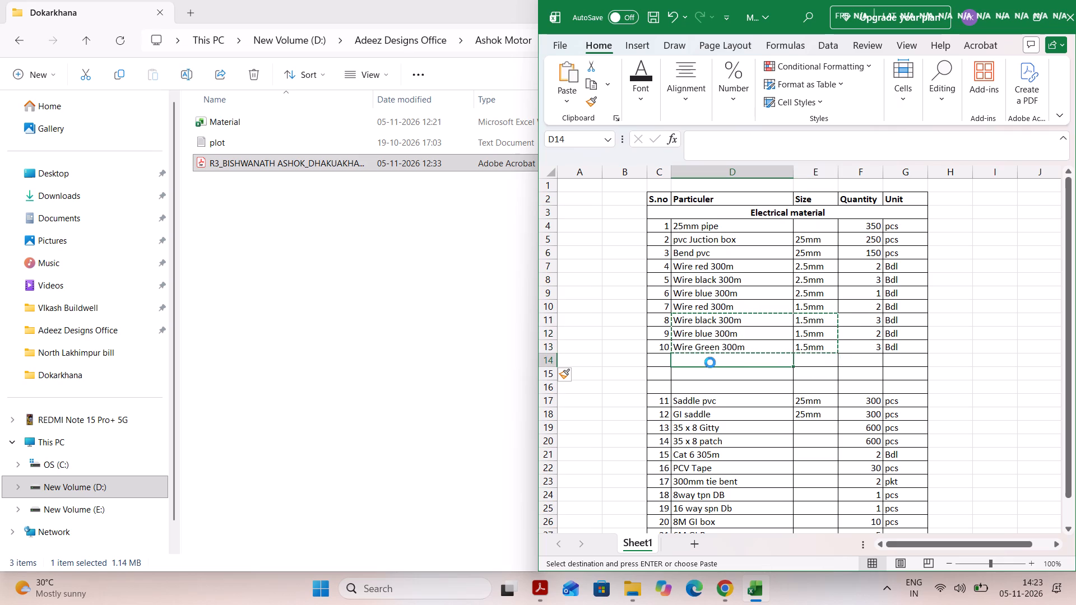
Set the size of the black, blue and green wires in cells E14 to E16 to 4.0mm.
click(806, 362)
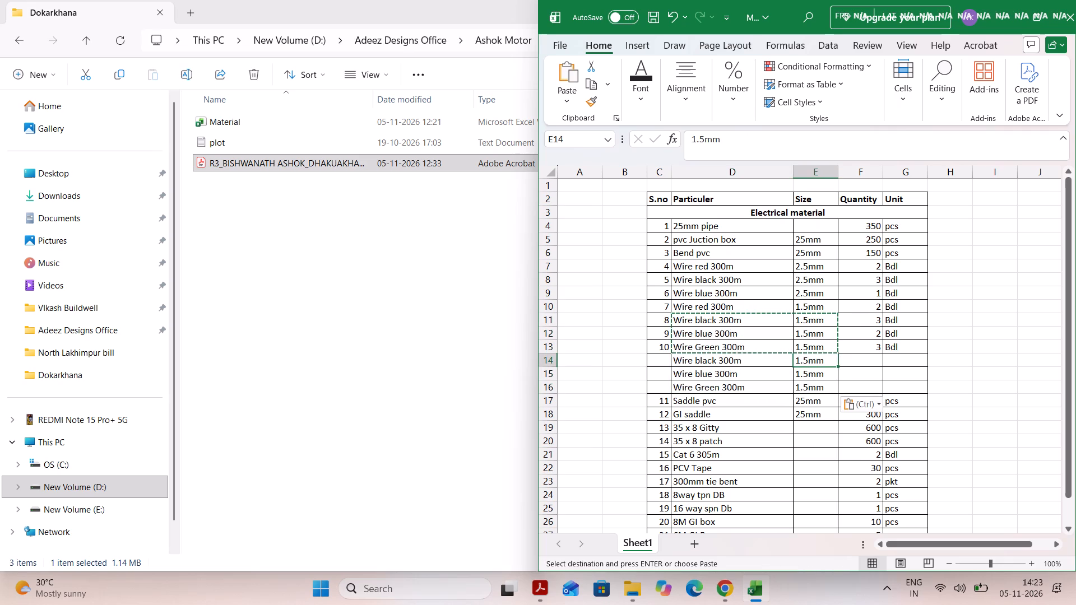
text(4.)
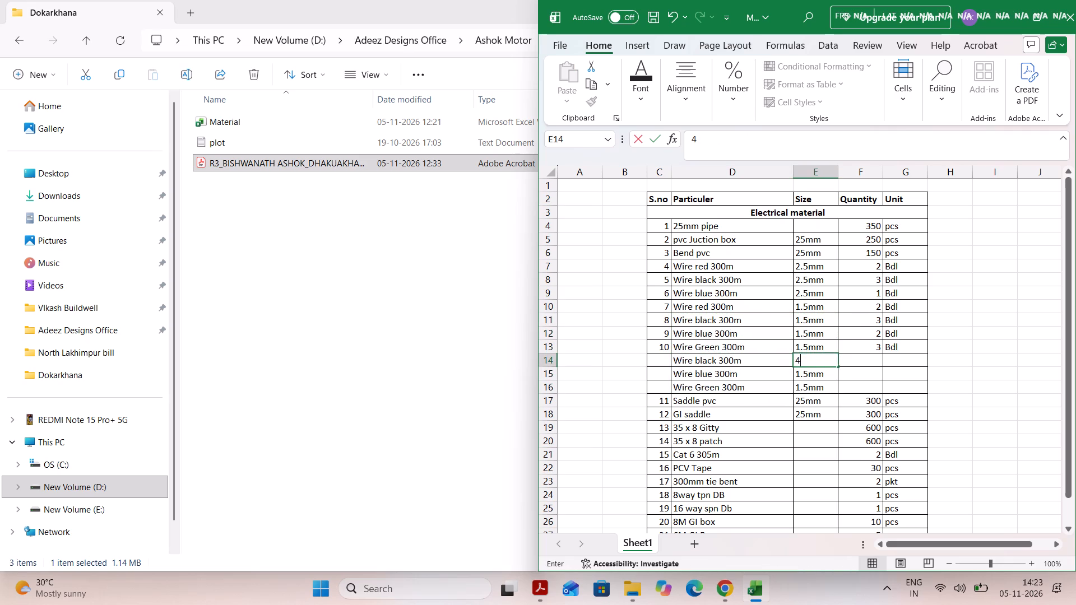
key(0)
text(mm)
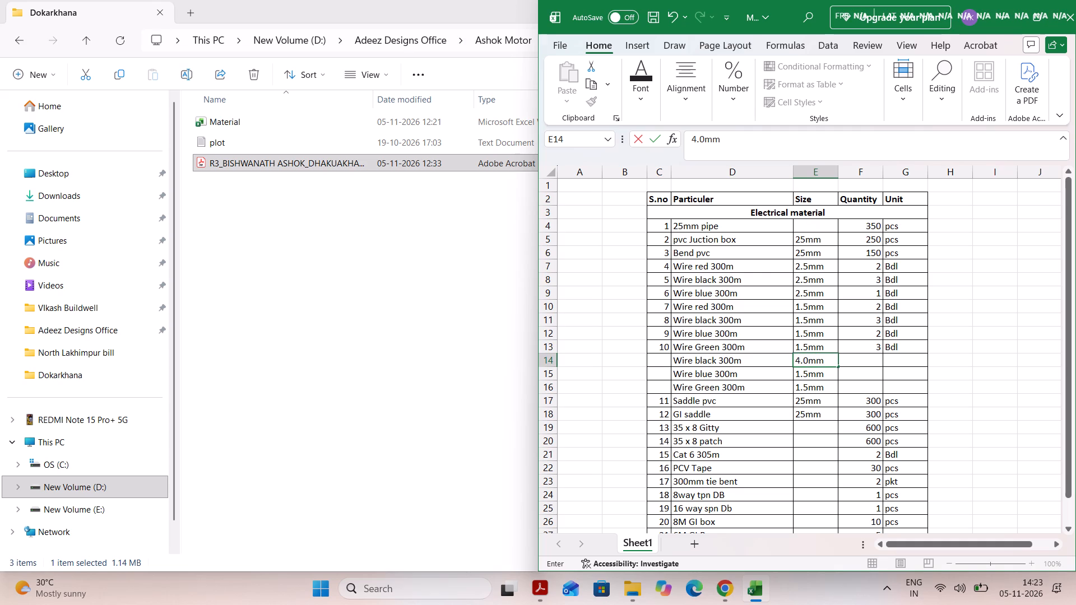
key(Return)
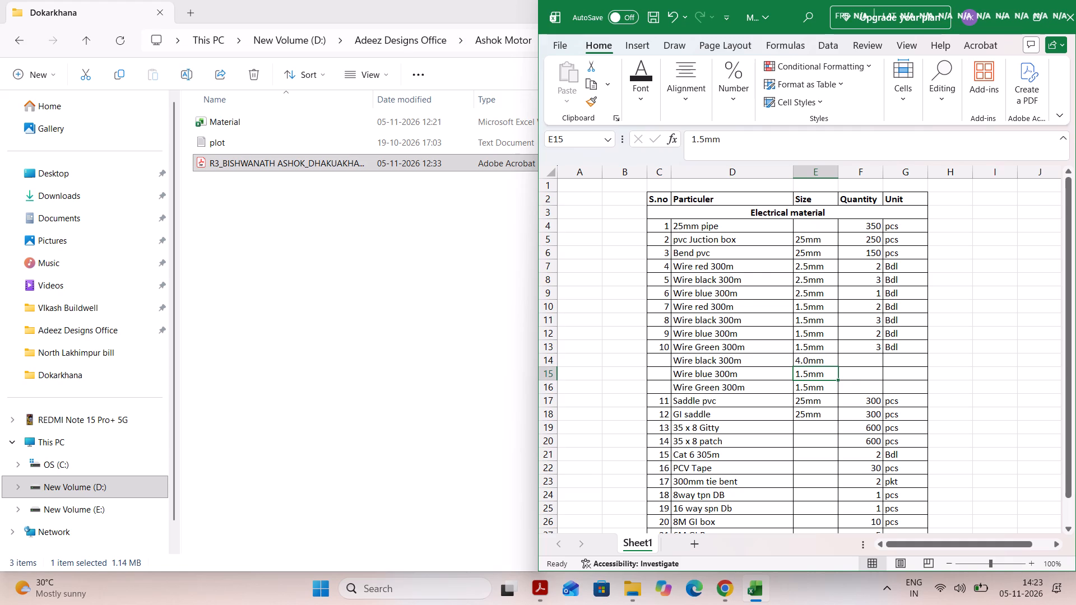
text(4.)
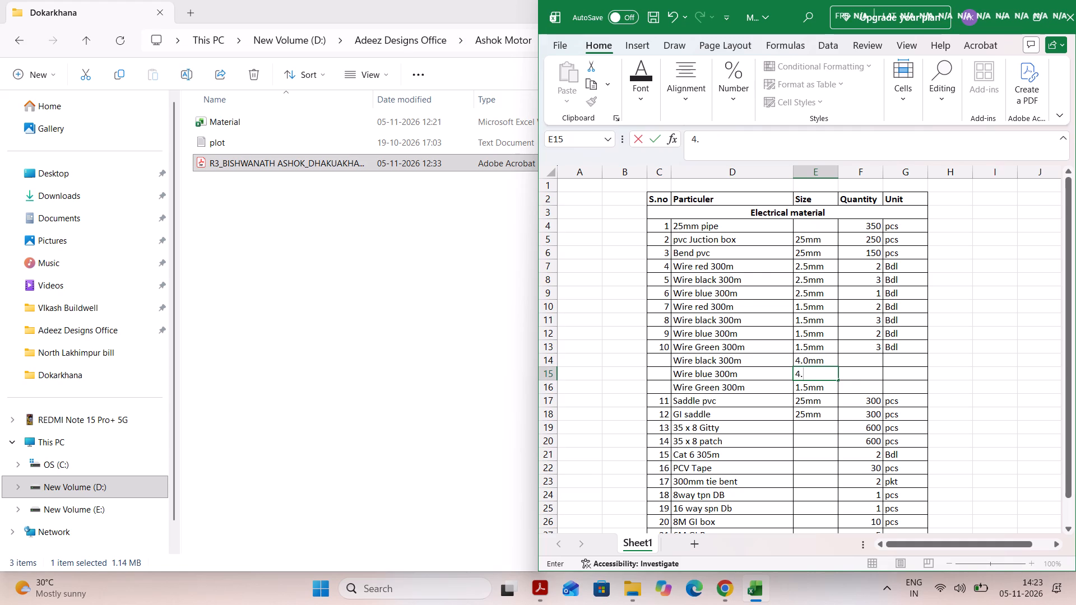
key(0)
key(Return)
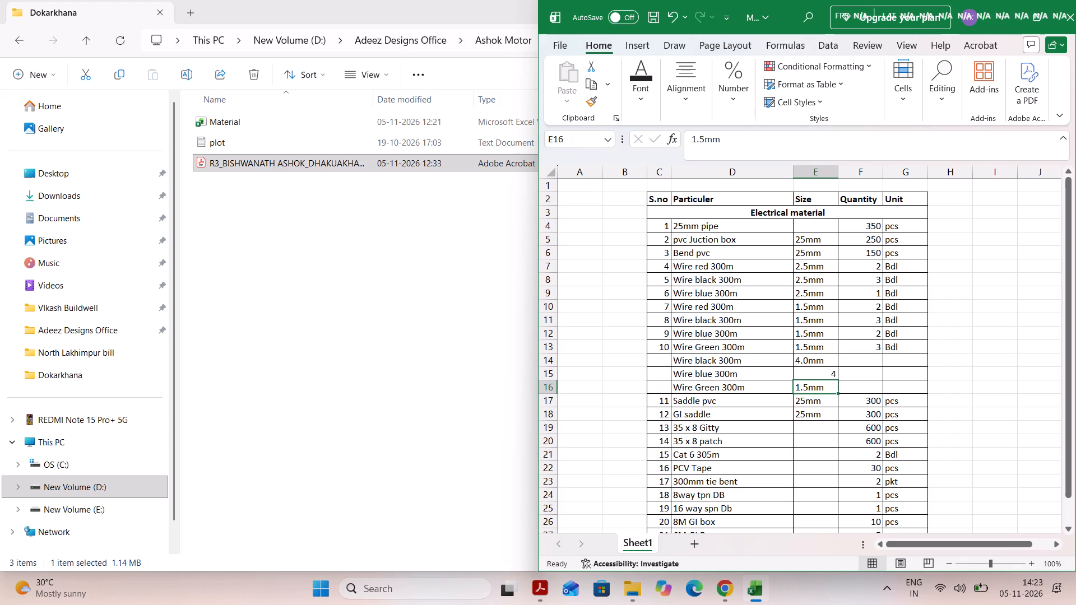
click(806, 372)
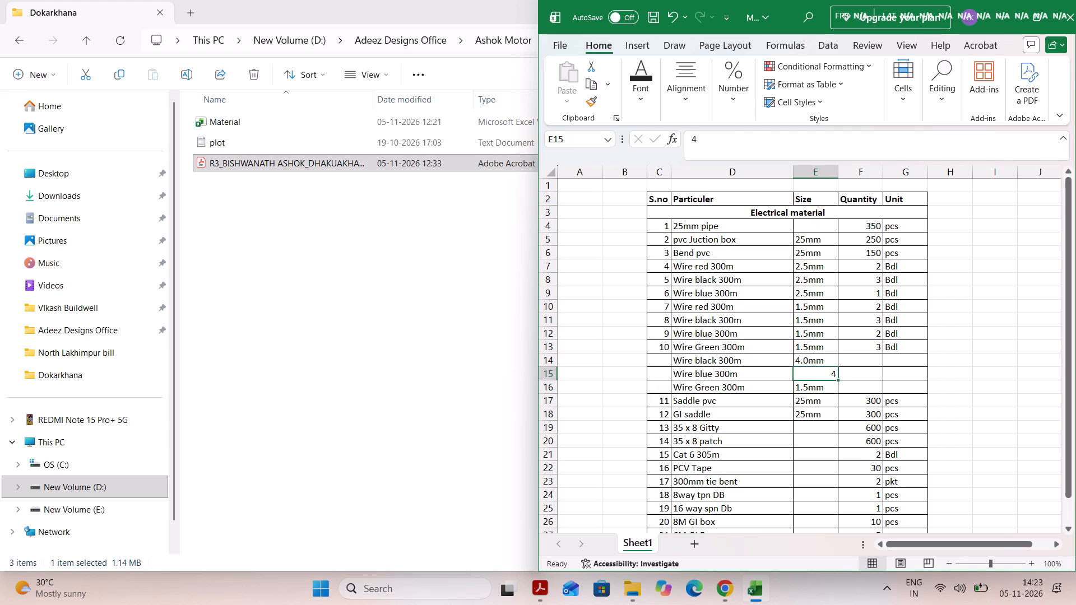
key(ctrl+d)
key(Return)
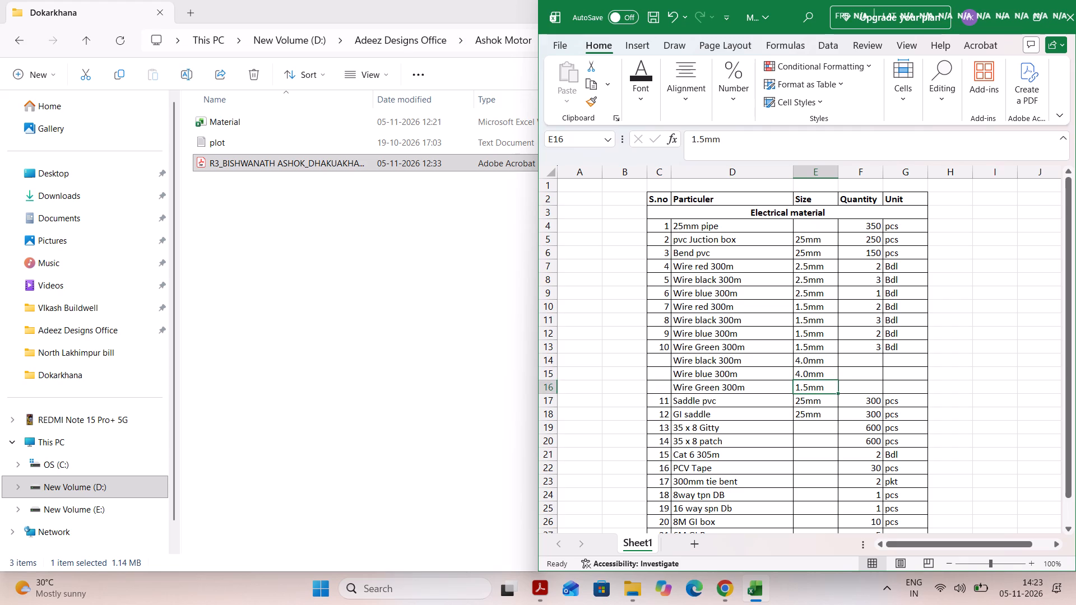
key(ctrl+d)
key(ctrl+Return)
key(Return)
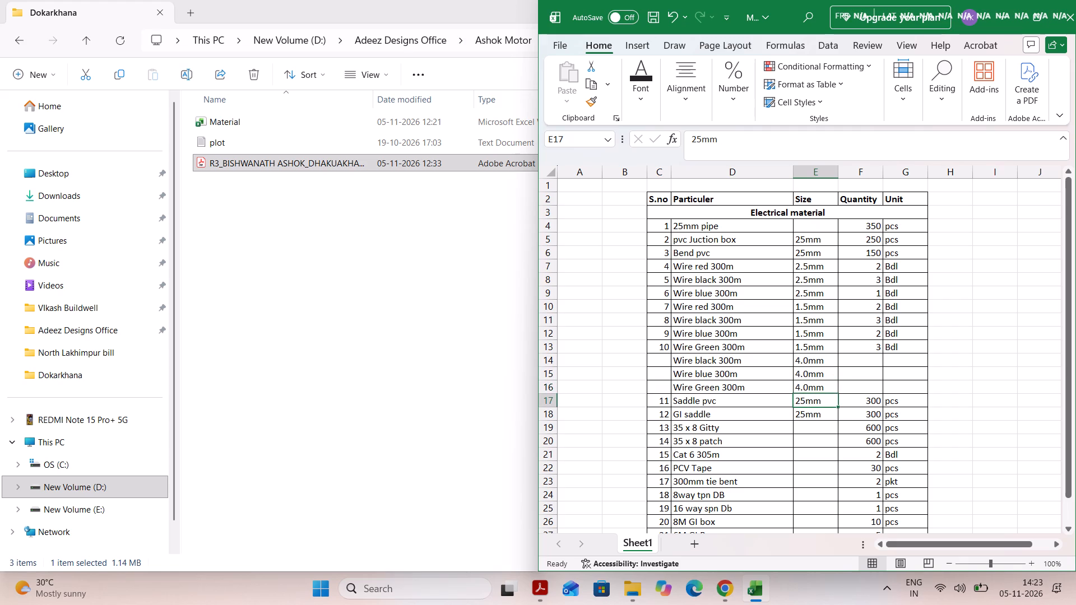
Open the name of the 4.0mm blue wire in cell D15 for editing.
click(864, 366)
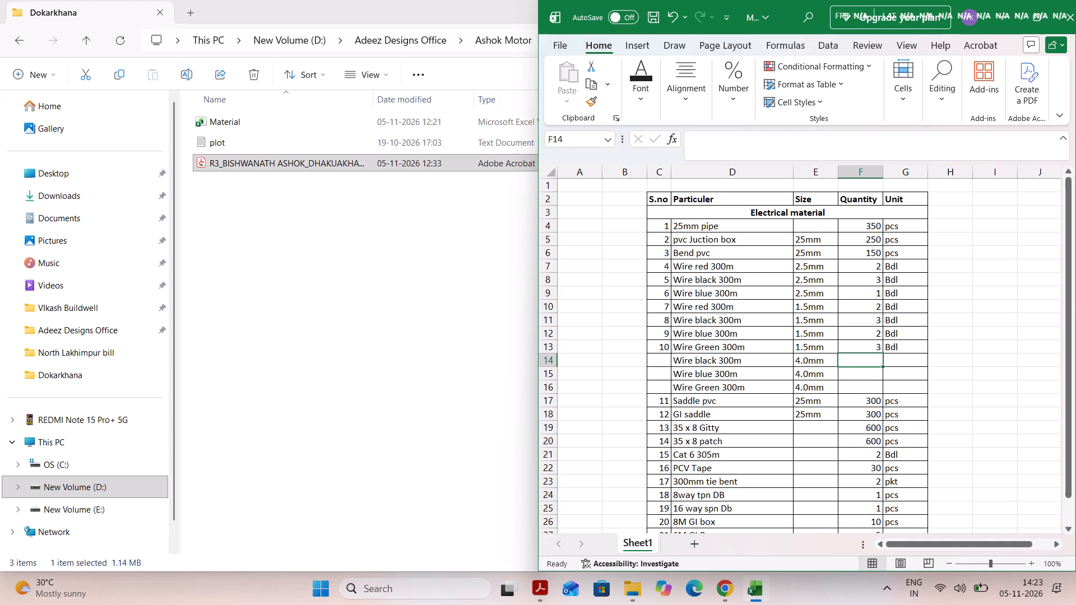
click(703, 359)
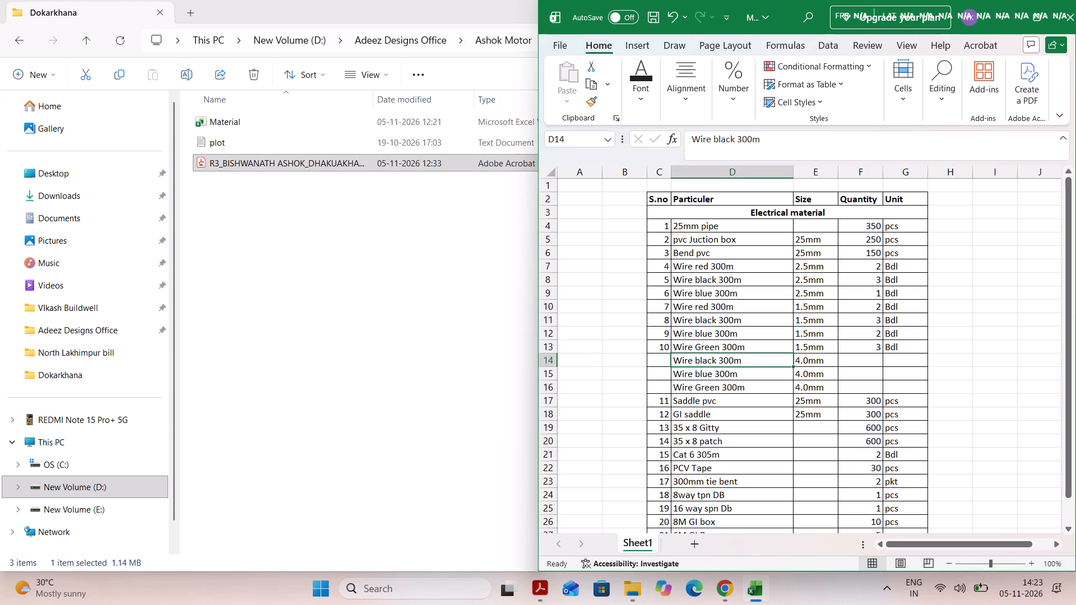
click(702, 378)
click(729, 137)
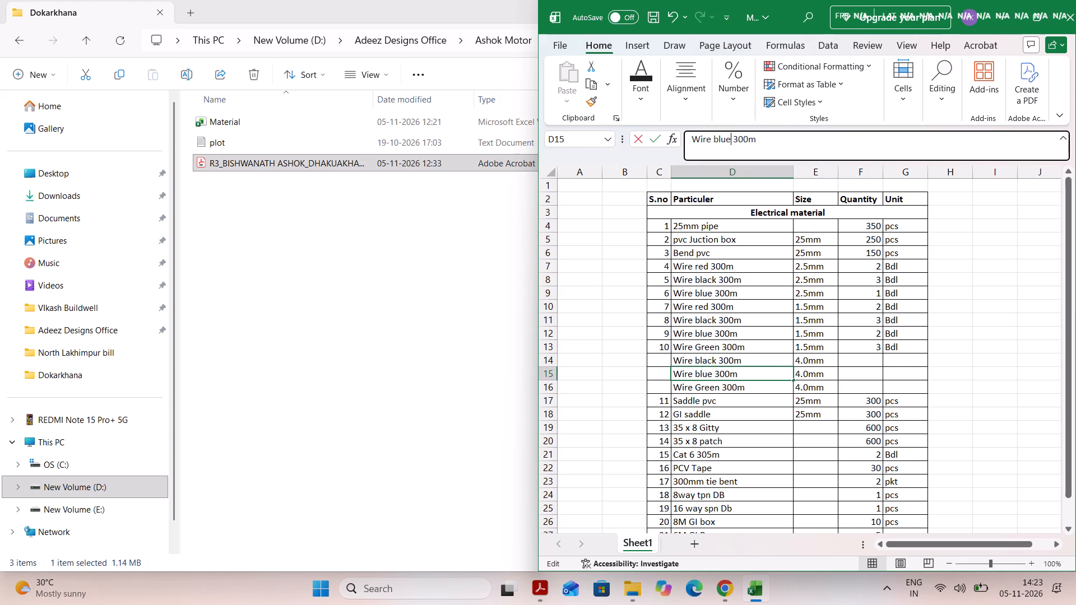
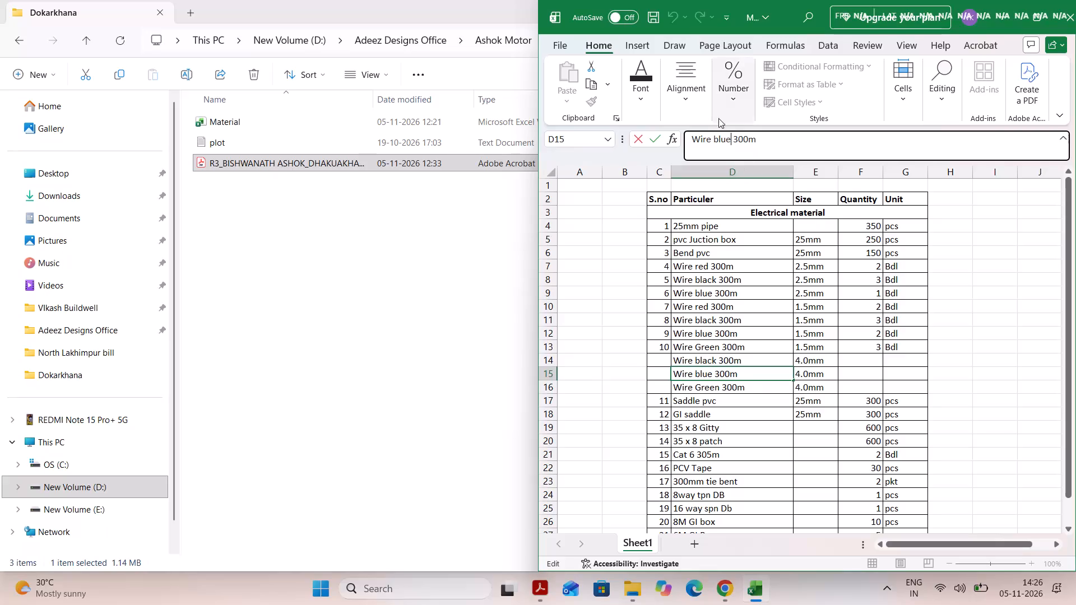
Change the colour in the 4.0mm wire name in cell D15 from blue to red.
key(BackSpace)
key(BackSpace)
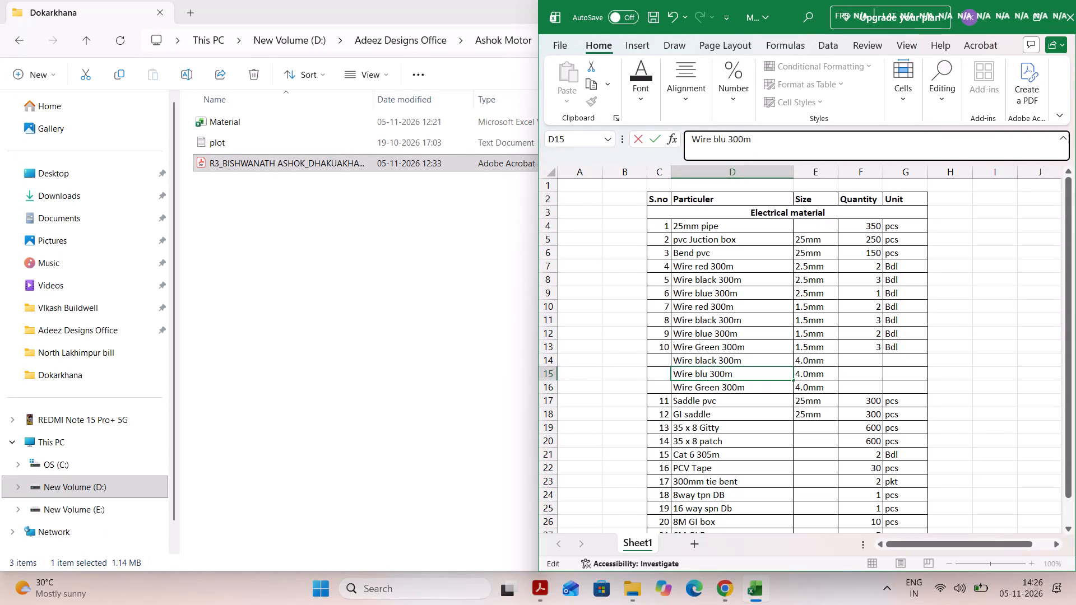
key(BackSpace)
key(BackSpace)
text(be)
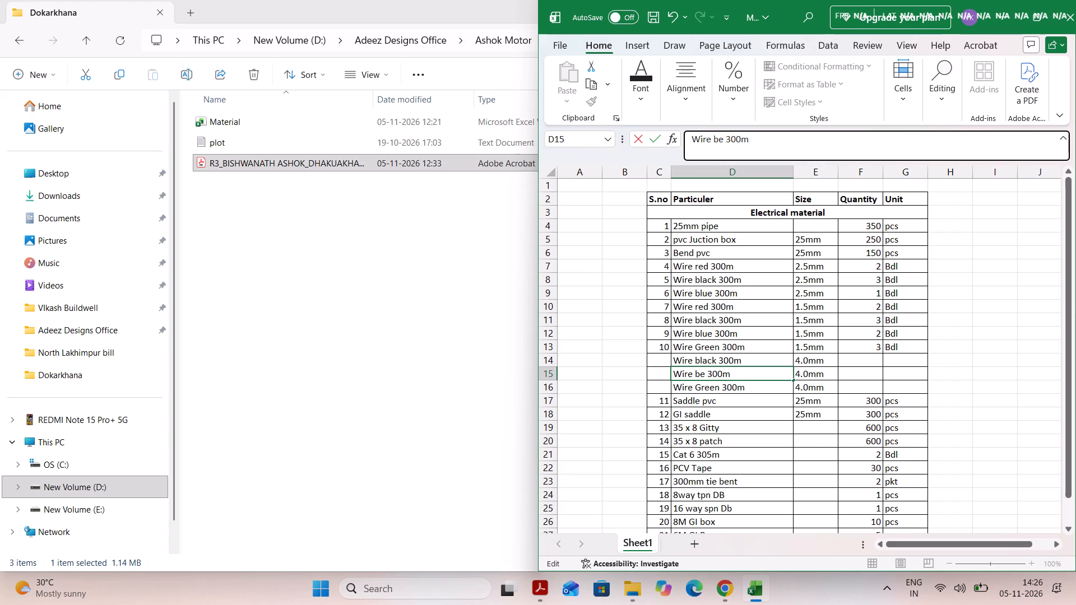
key(BackSpace)
key(BackSpace)
text(er)
key(BackSpace)
key(BackSpace)
text(re)
key(d)
key(Tab)
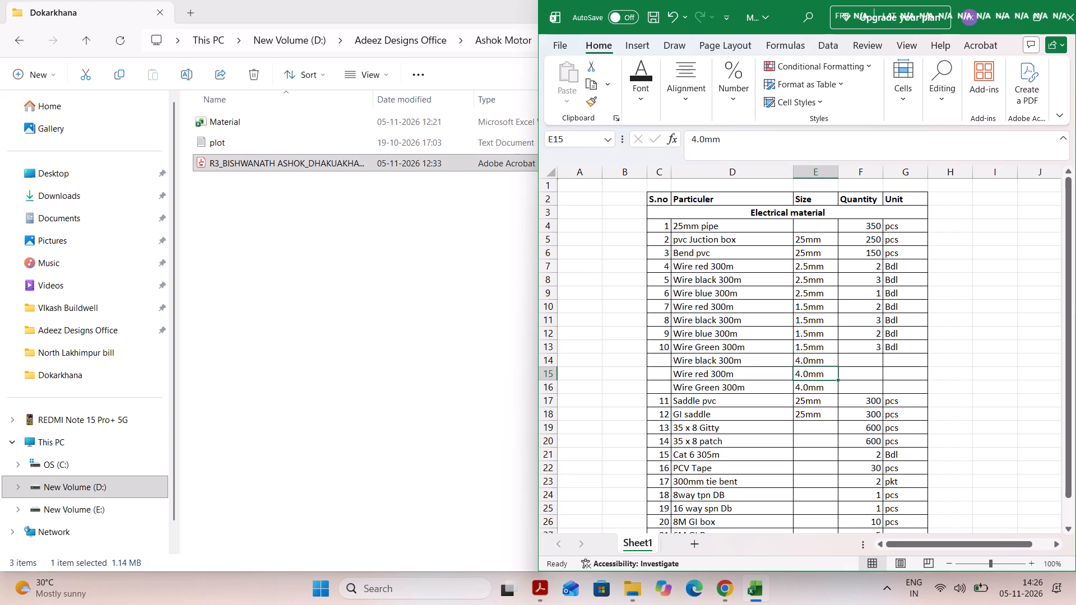
Enter a quantity of 1 for both the 4.0mm black and red wires in cells F14 and F15.
click(875, 360)
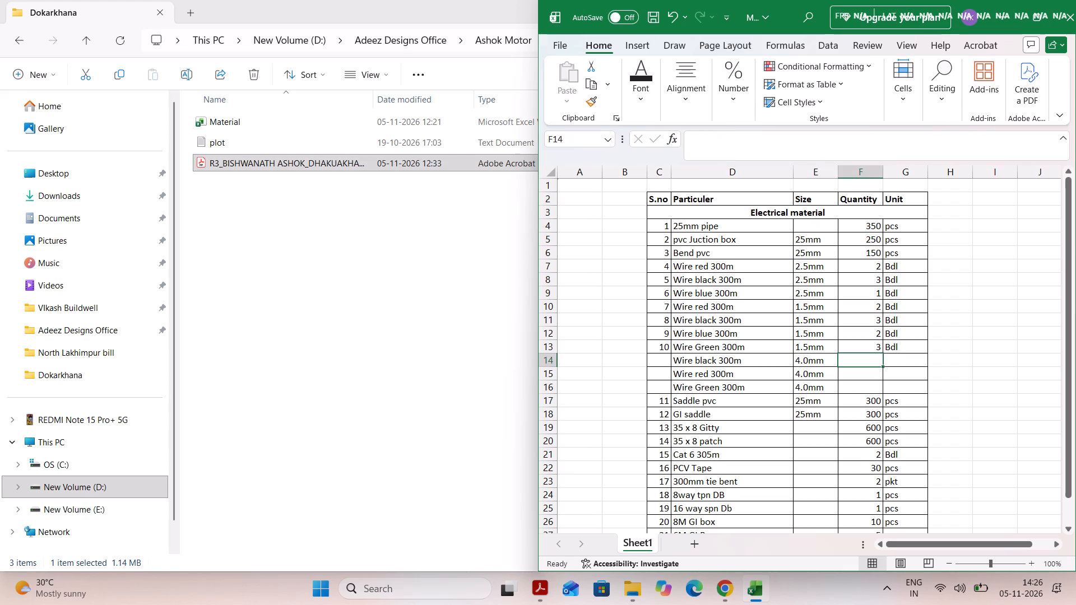
key(1)
key(Tab)
key(Return)
key(1)
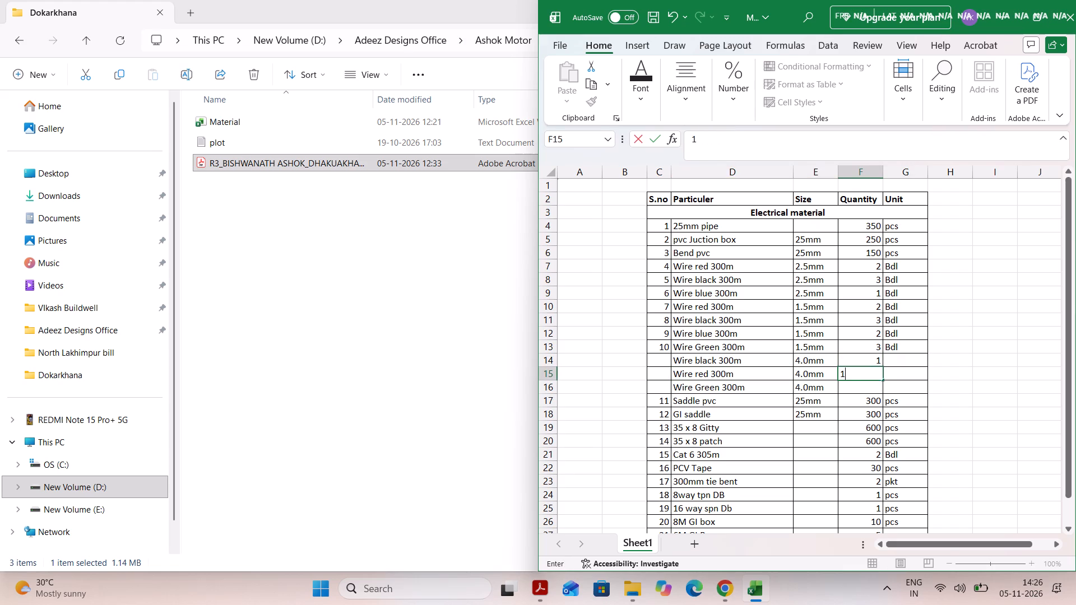
key(Tab)
Change the length in the 4.0mm black wire's name in cell D14 to 90m.
click(734, 359)
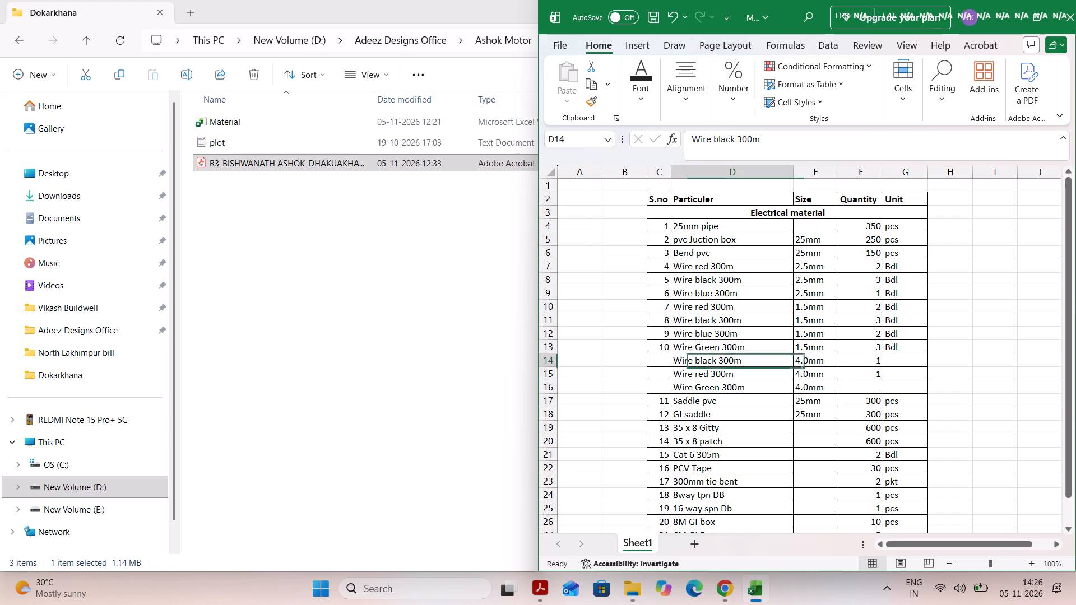
click(749, 134)
click(749, 139)
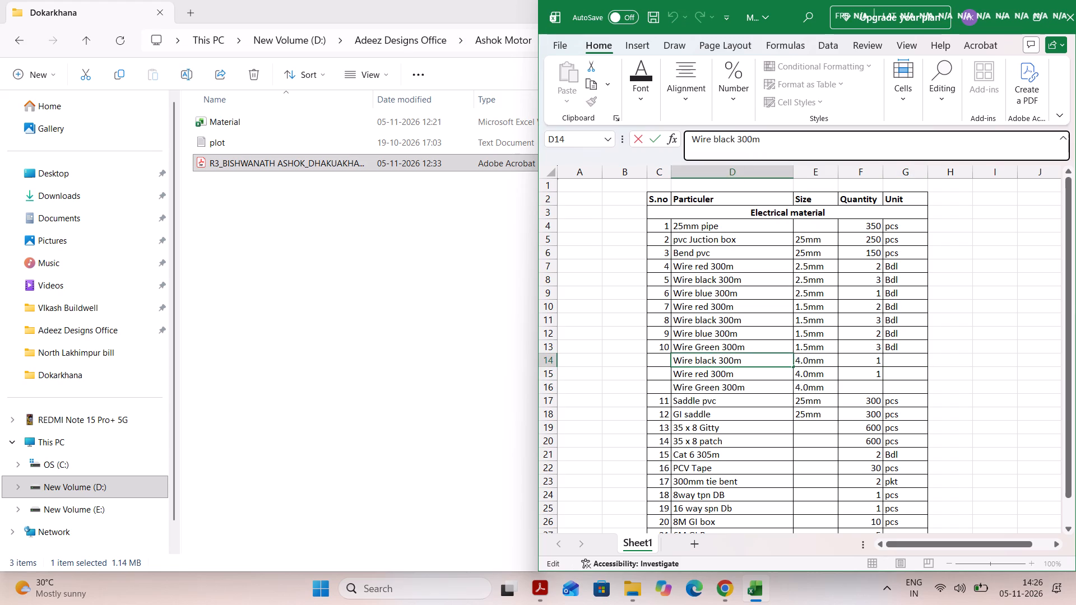
click(752, 139)
key(BackSpace)
key(BackSpace)
key(BackSpace)
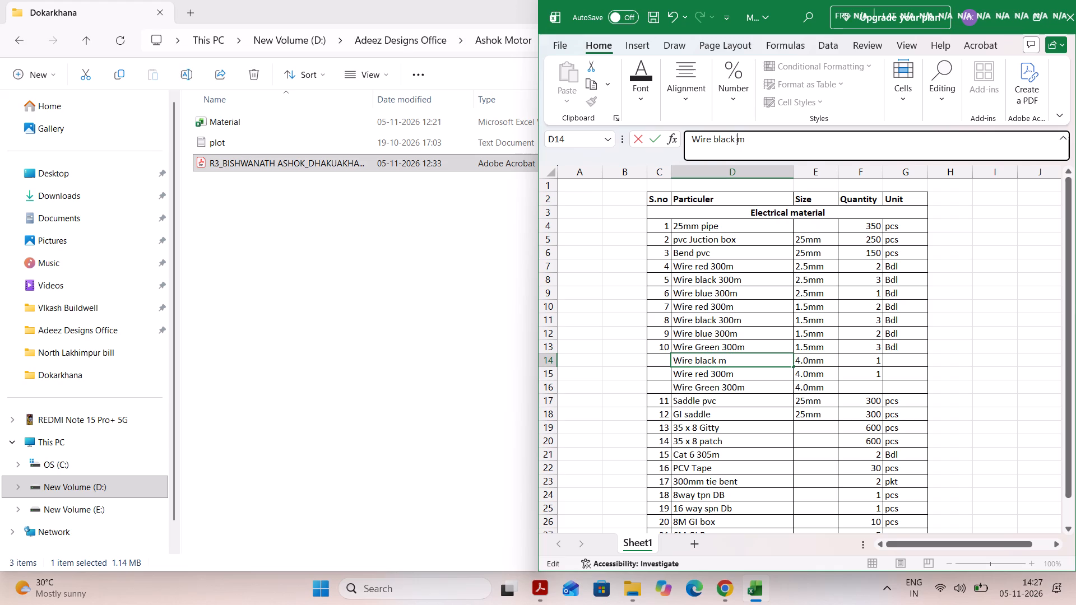
key(9)
key(0)
key(Return)
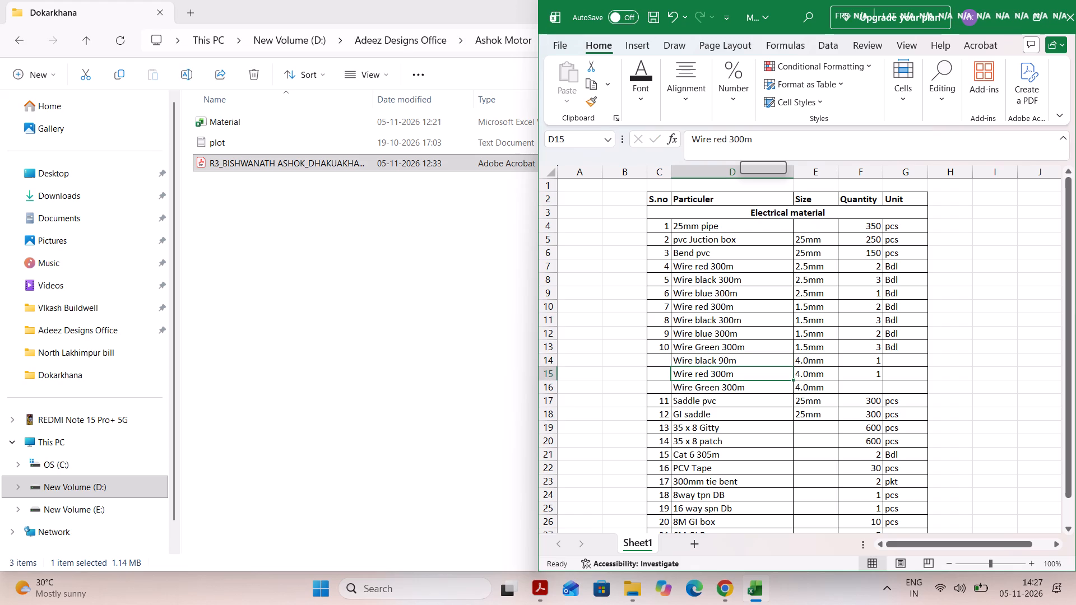
Change the length in the 4.0mm red wire's name in cell D15 to 90m.
click(745, 138)
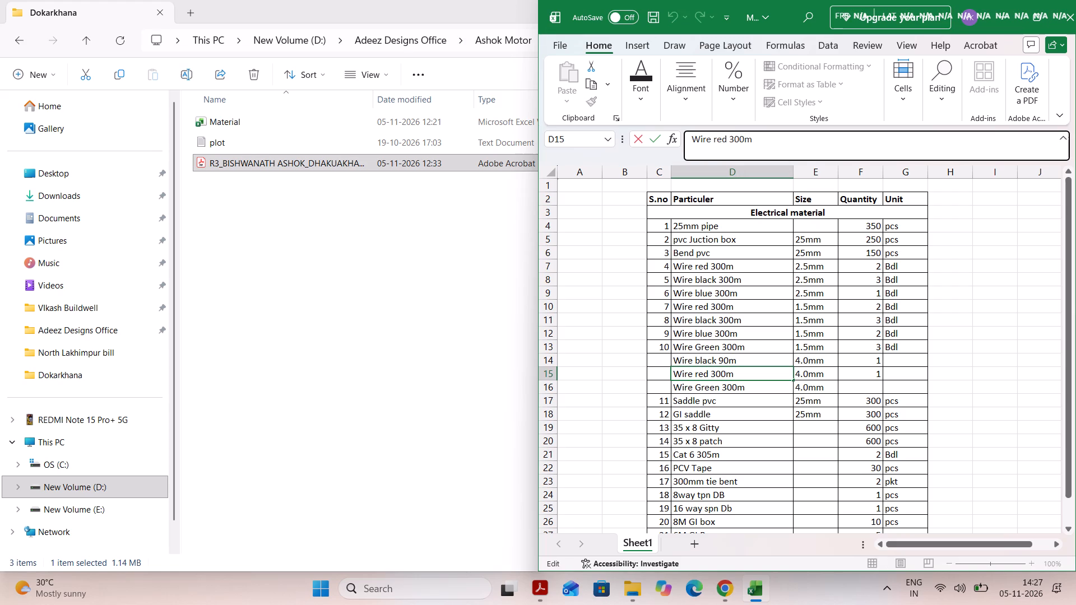
key(BackSpace)
key(BackSpace)
key(BackSpace)
text(90)
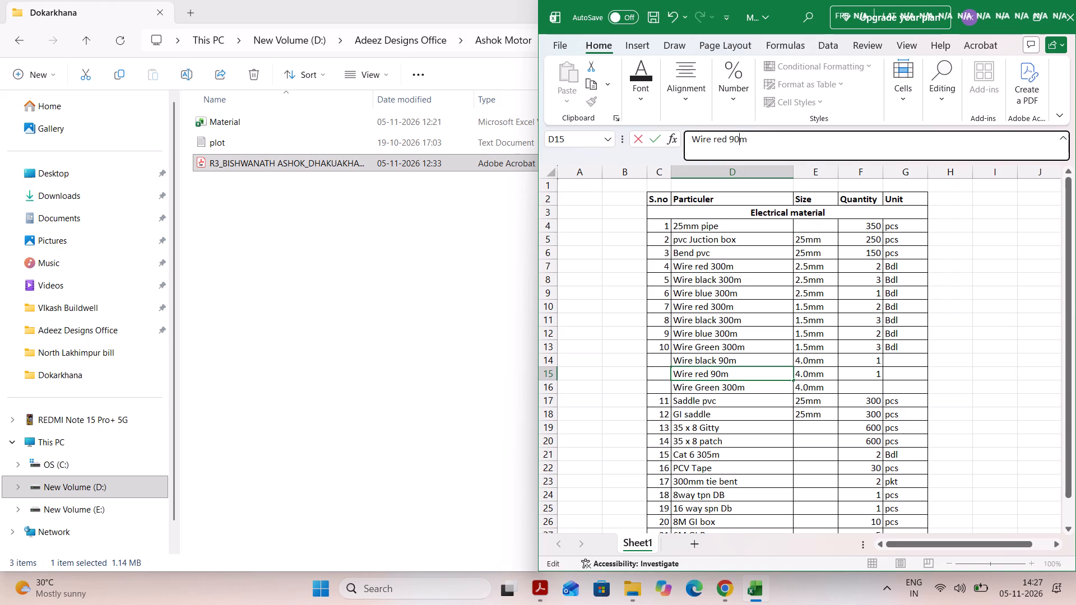
click(732, 379)
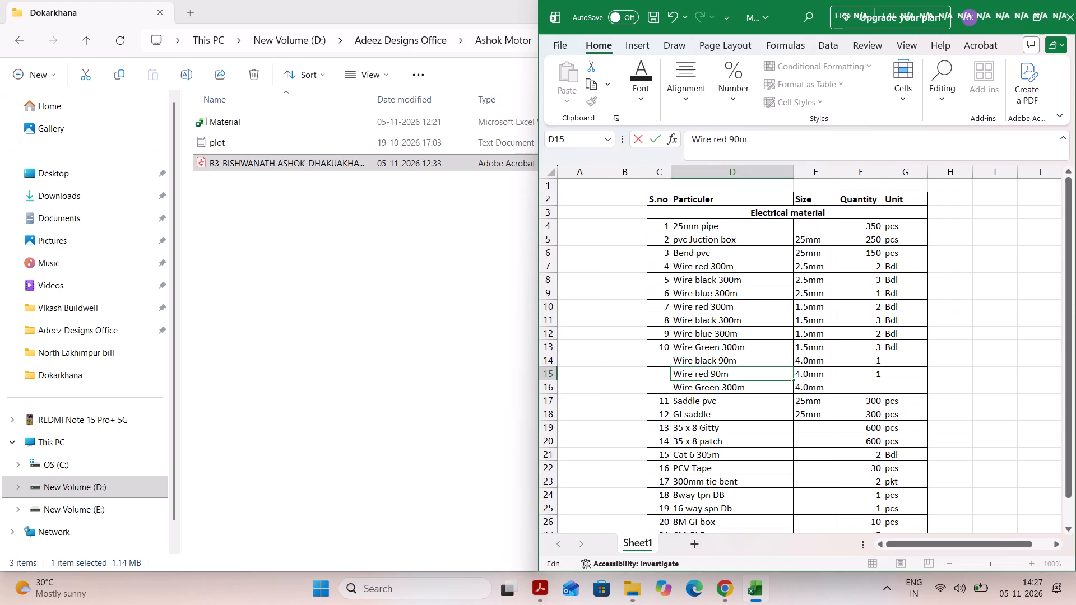
Delete the entire row 16 holding the 4.0mm green wire.
click(723, 387)
key(shift+space)
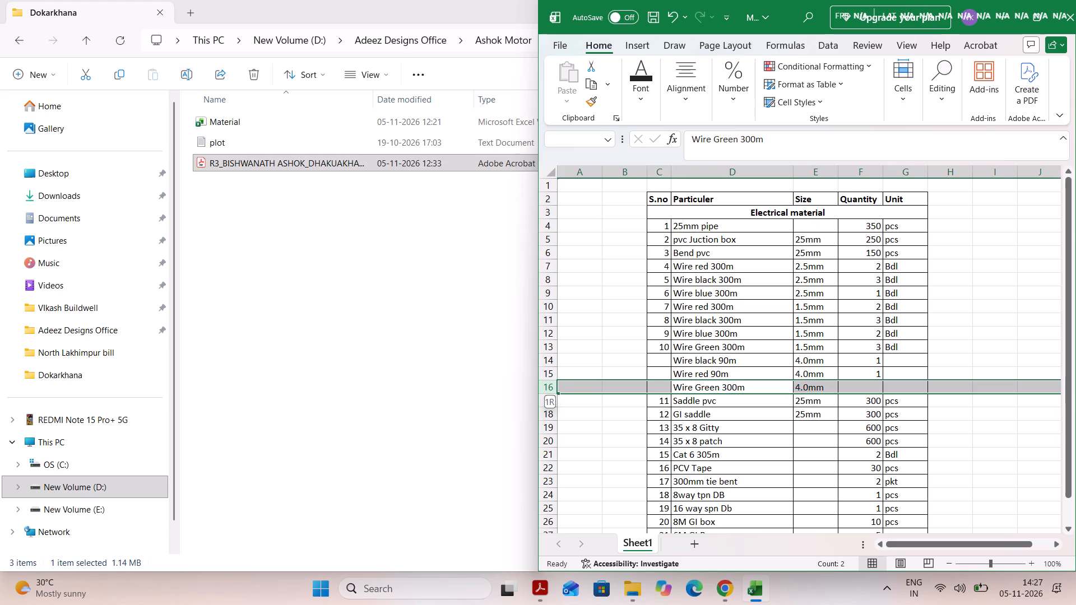
key(ctrl+minus)
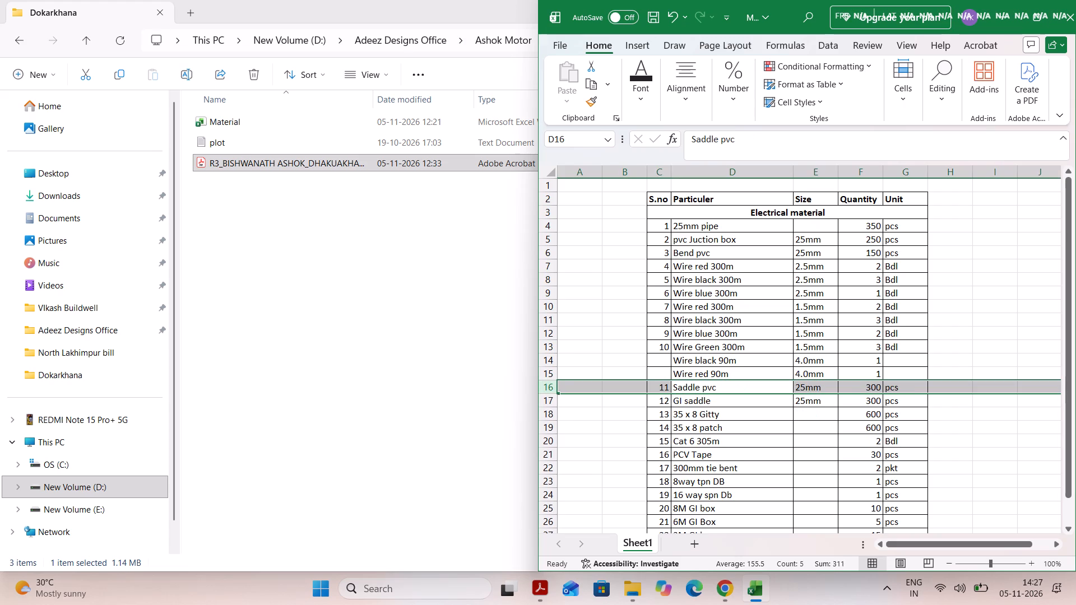
click(816, 449)
click(796, 385)
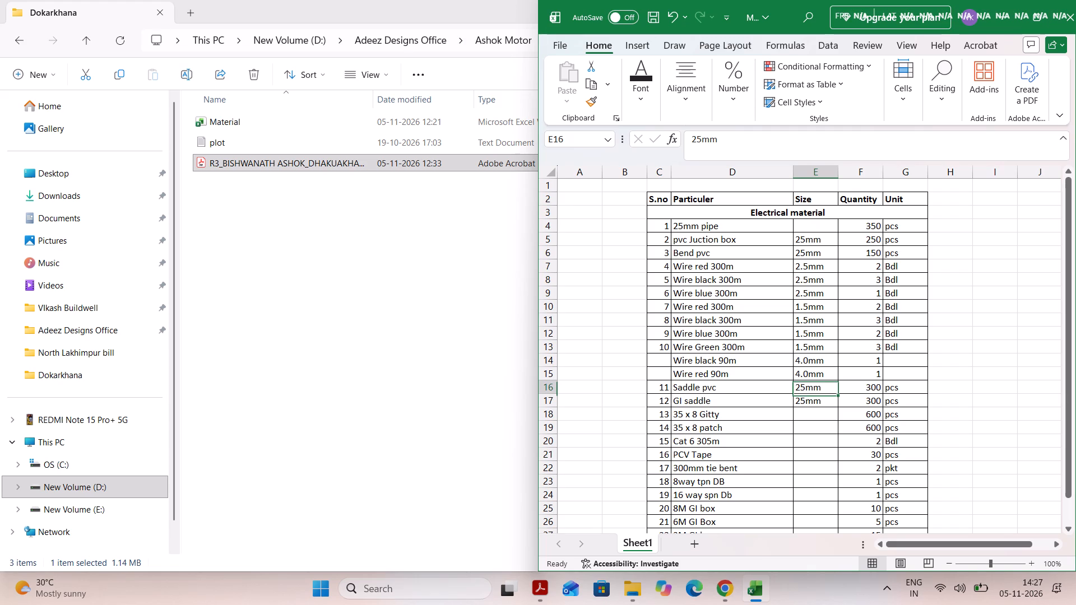
click(812, 404)
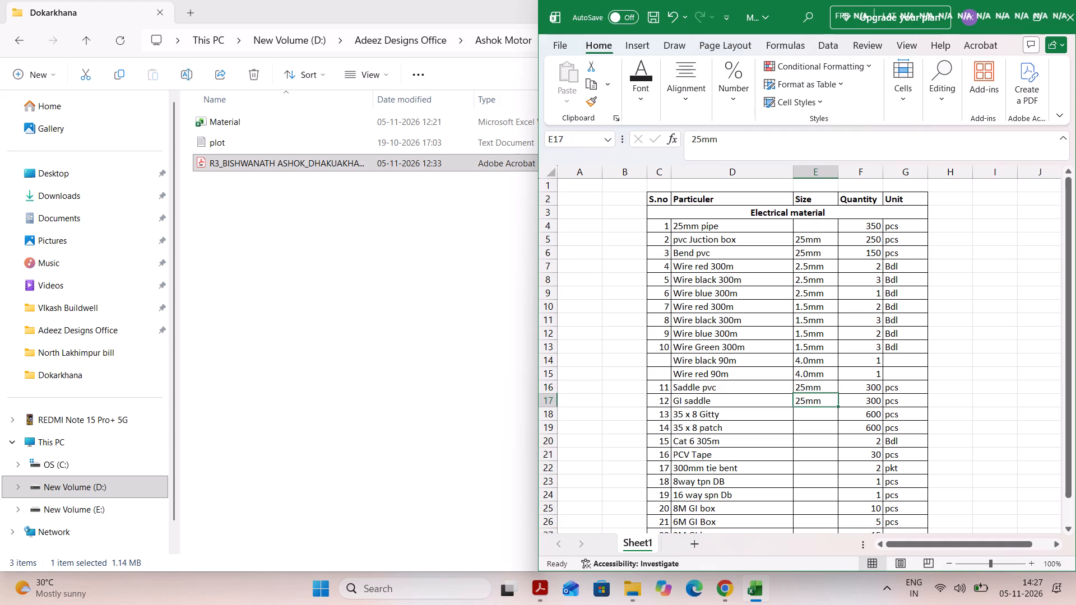
Fill the unit Bdl from cell G13 down to the two 4.0mm wire rows, G14 and G15.
click(892, 351)
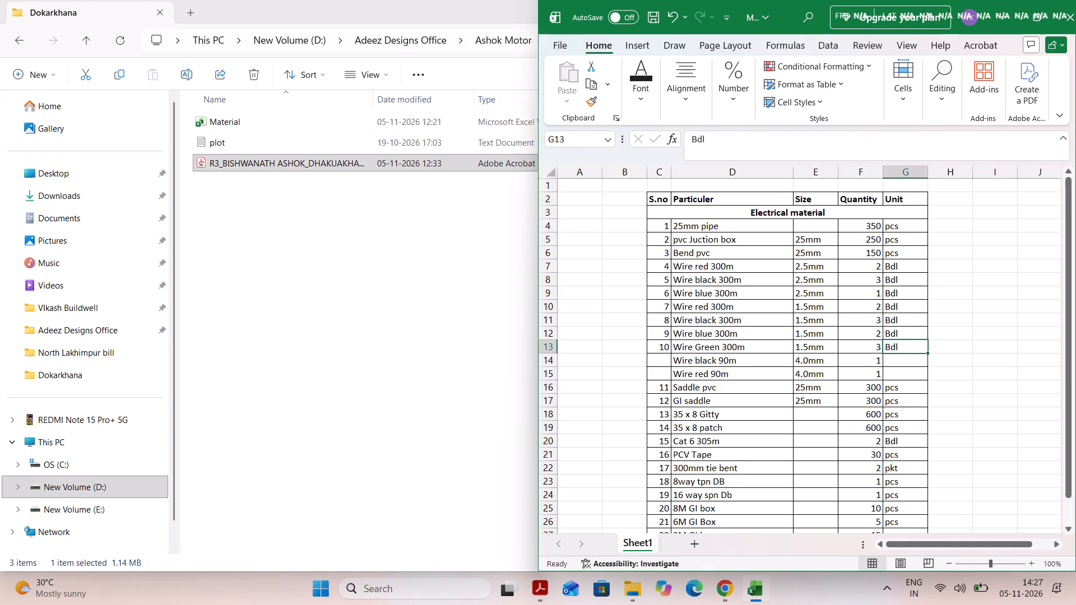
drag(928, 355, 927, 357)
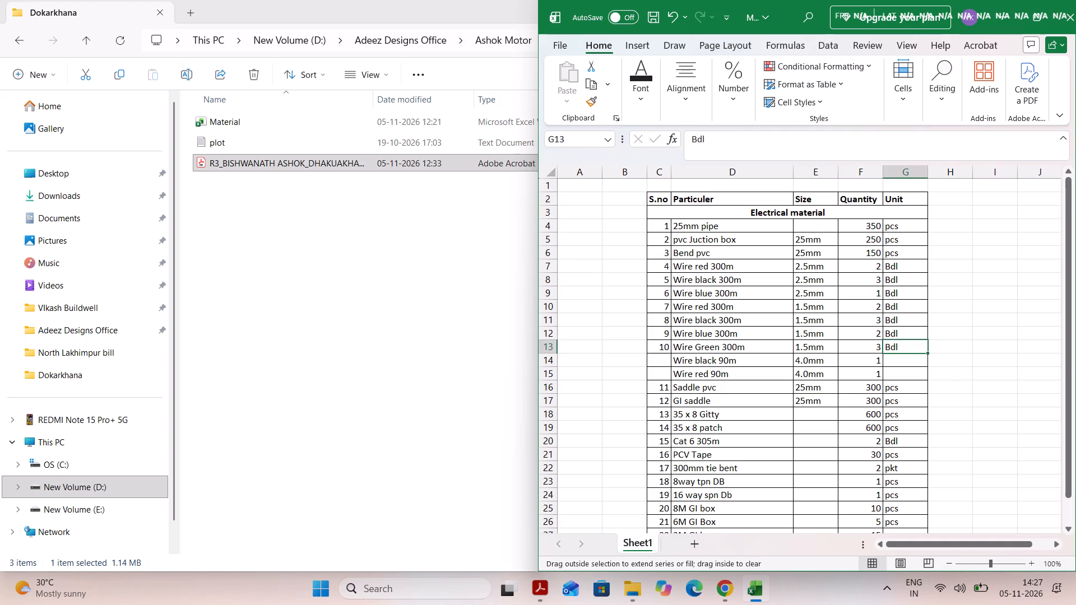
drag(927, 357, 924, 380)
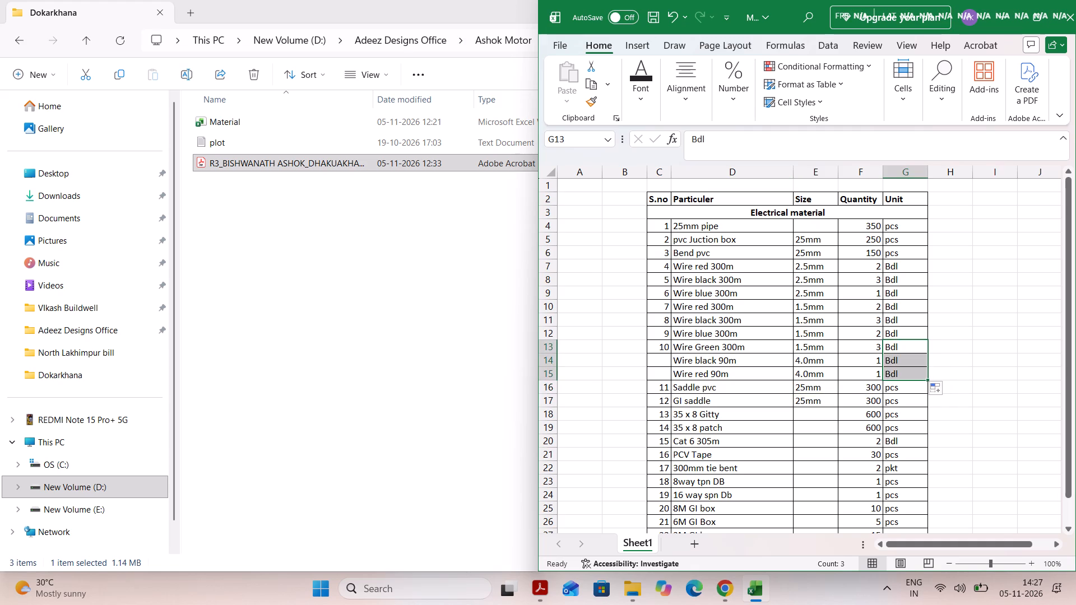
Renumber the S.no column as a continuous series from 1 in cell C4 to 24 at the 3M GI box row.
drag(660, 224, 660, 241)
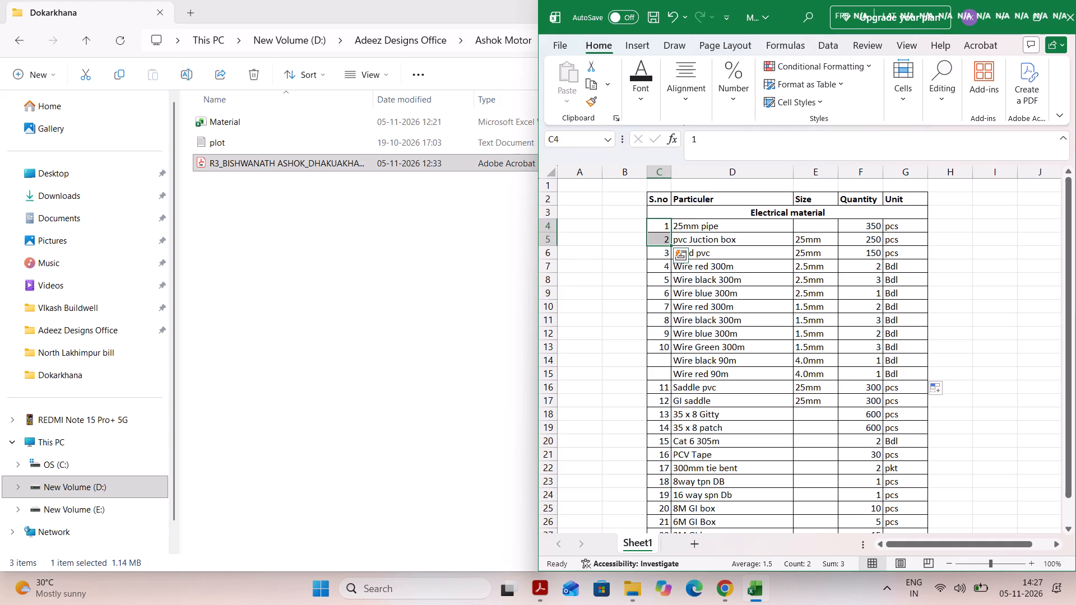
double_click(671, 246)
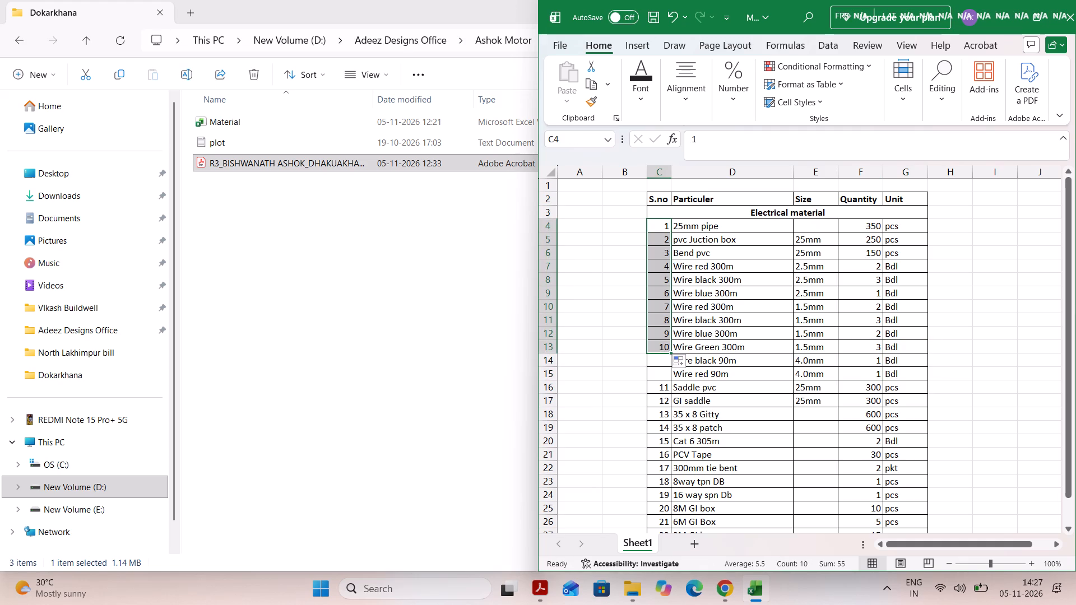
drag(670, 353, 671, 520)
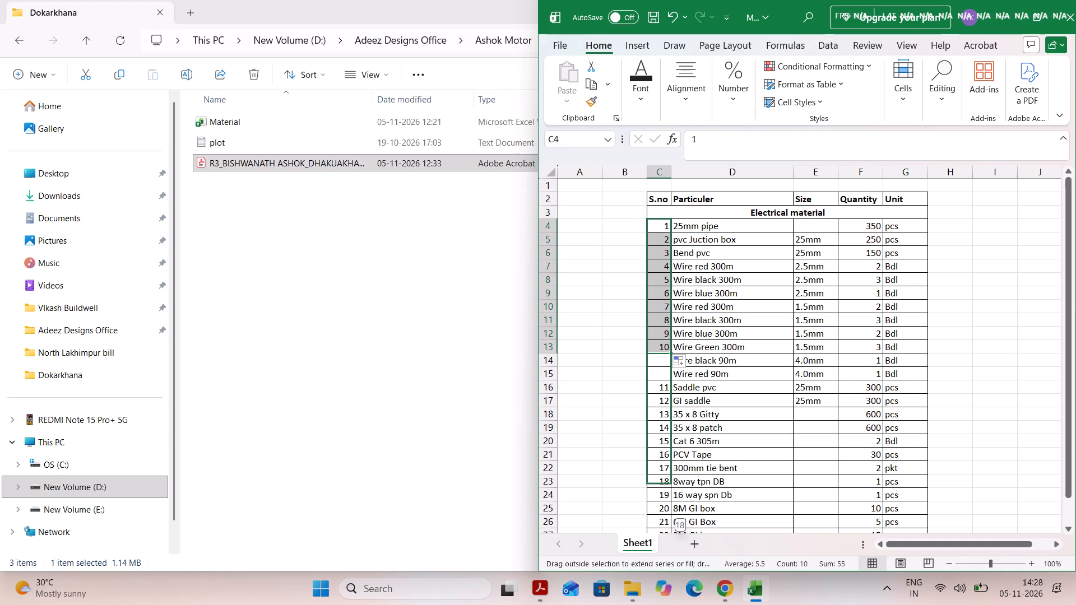
drag(671, 520, 665, 509)
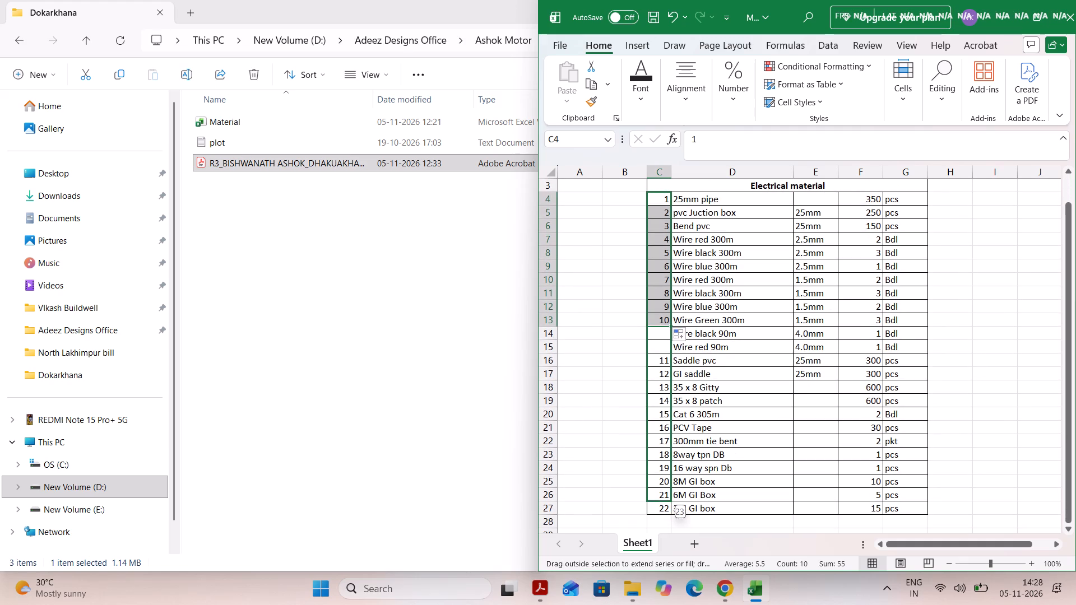
drag(665, 509, 665, 510)
click(717, 415)
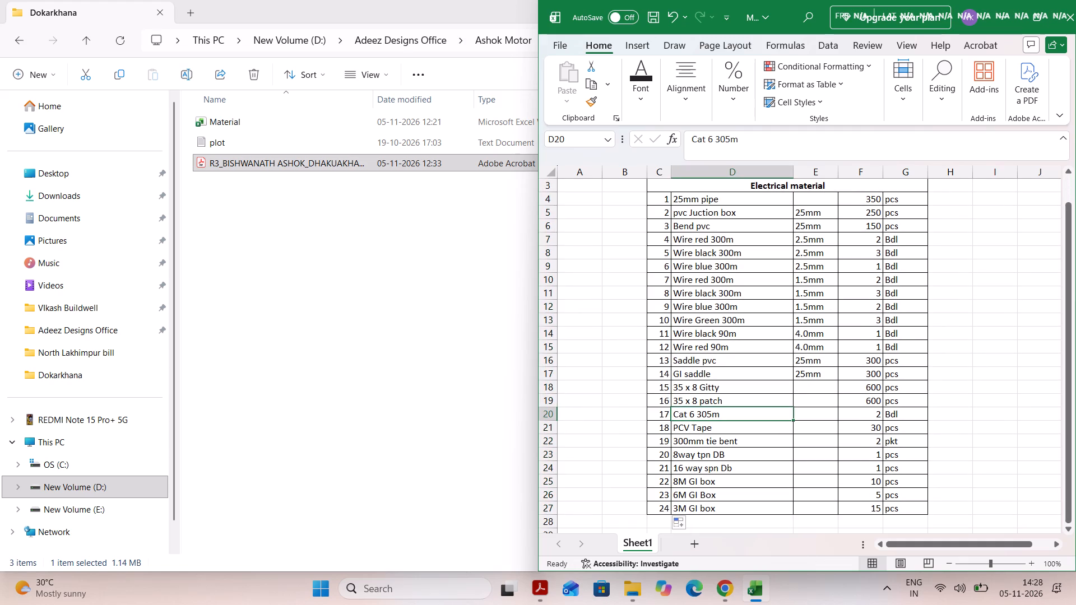
Review the renumbered electrical material list, checking the items and quantities from the first row to the last.
scroll(717, 415, up, 1)
scroll(715, 418, down, 1)
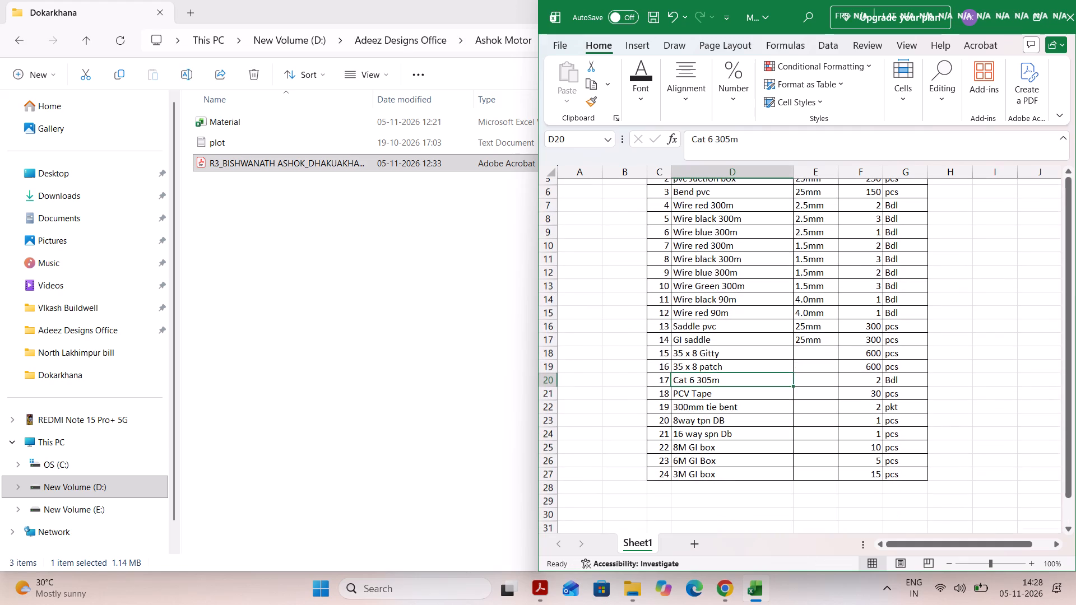
scroll(715, 418, down, 1)
click(693, 437)
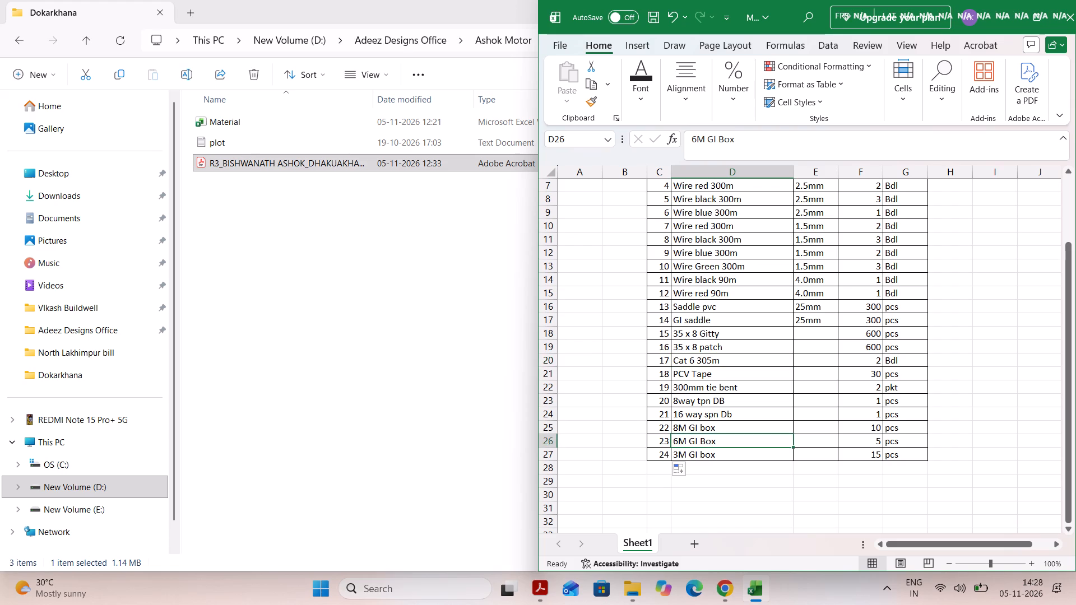
click(828, 377)
click(855, 348)
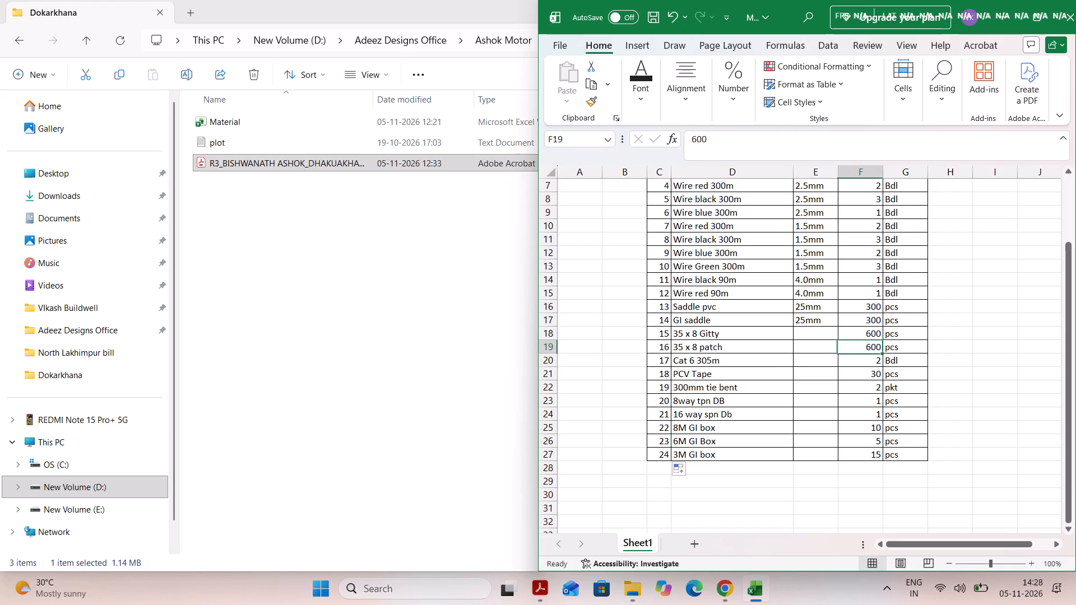
scroll(857, 307, up, 3)
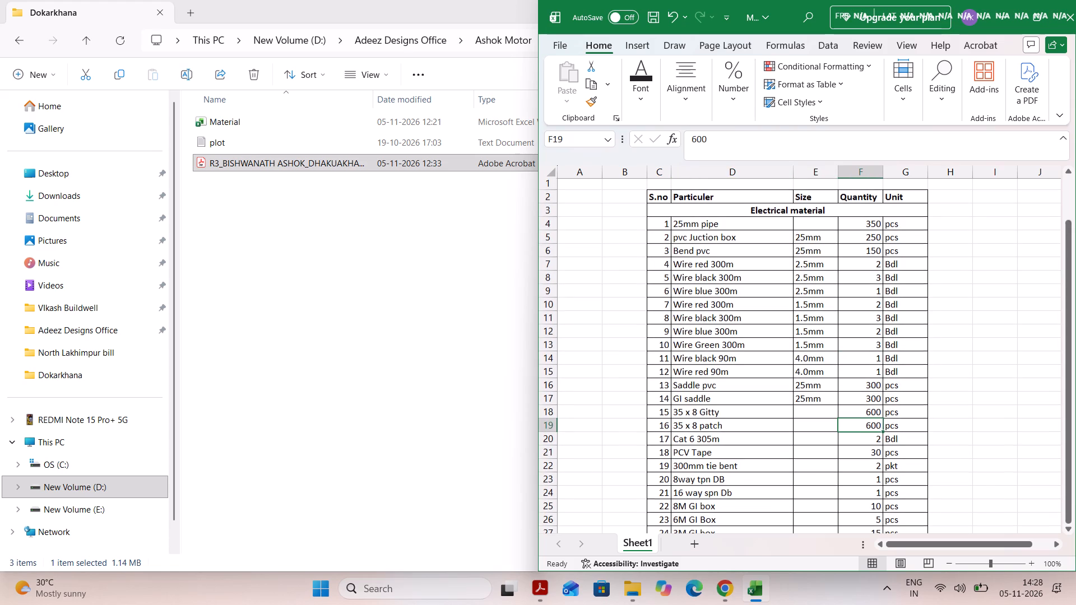
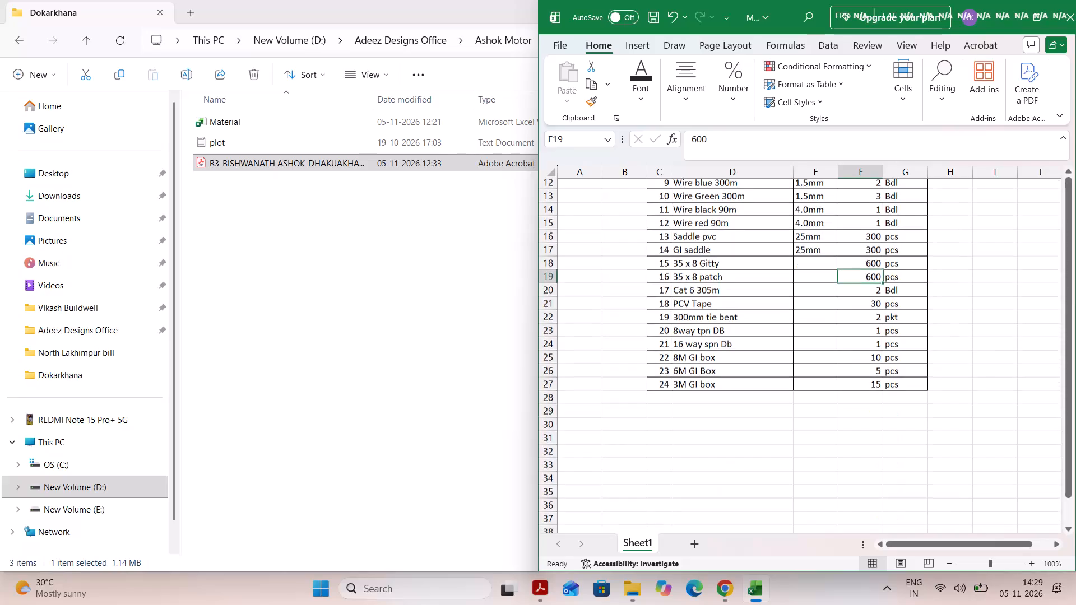
Select the empty item cell D28 directly below the 3M GI box row.
click(834, 402)
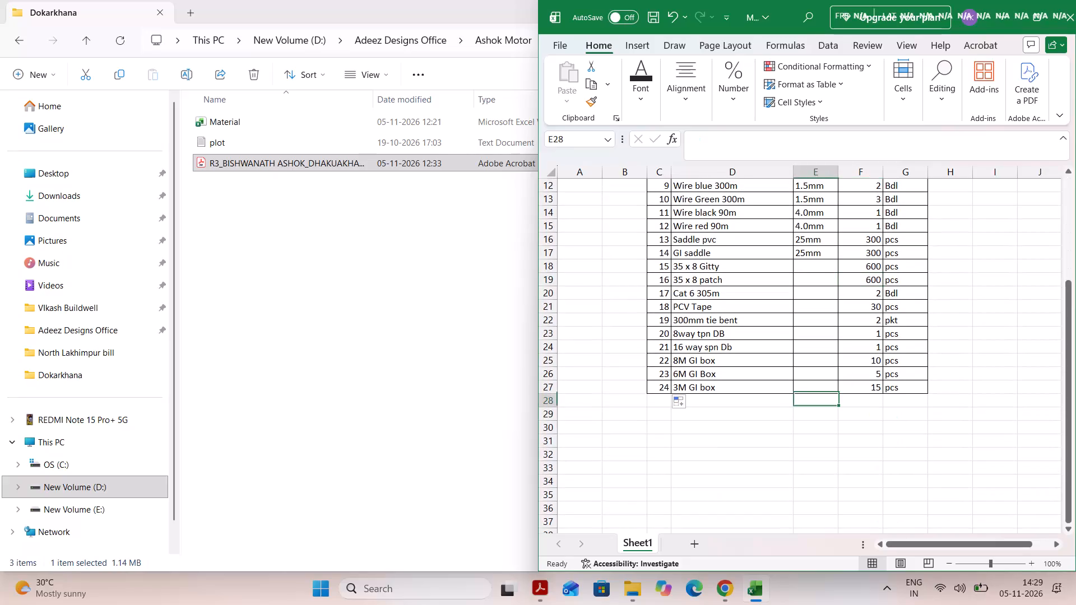
click(758, 406)
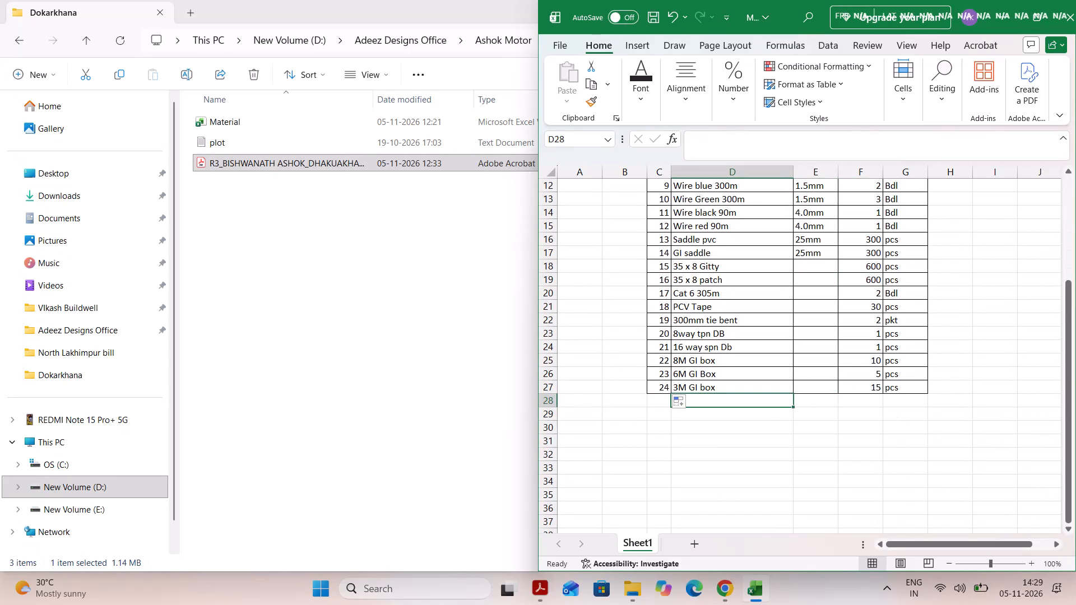
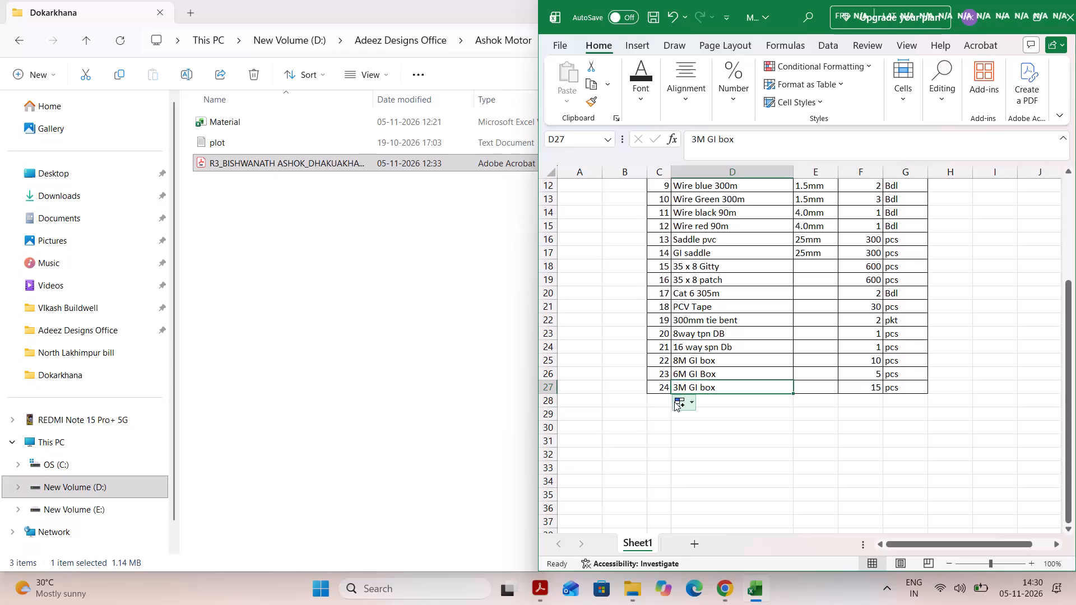
Enter the section heading Carpentry Item in cell G28, in the empty row directly below the 3M GI box row.
click(641, 395)
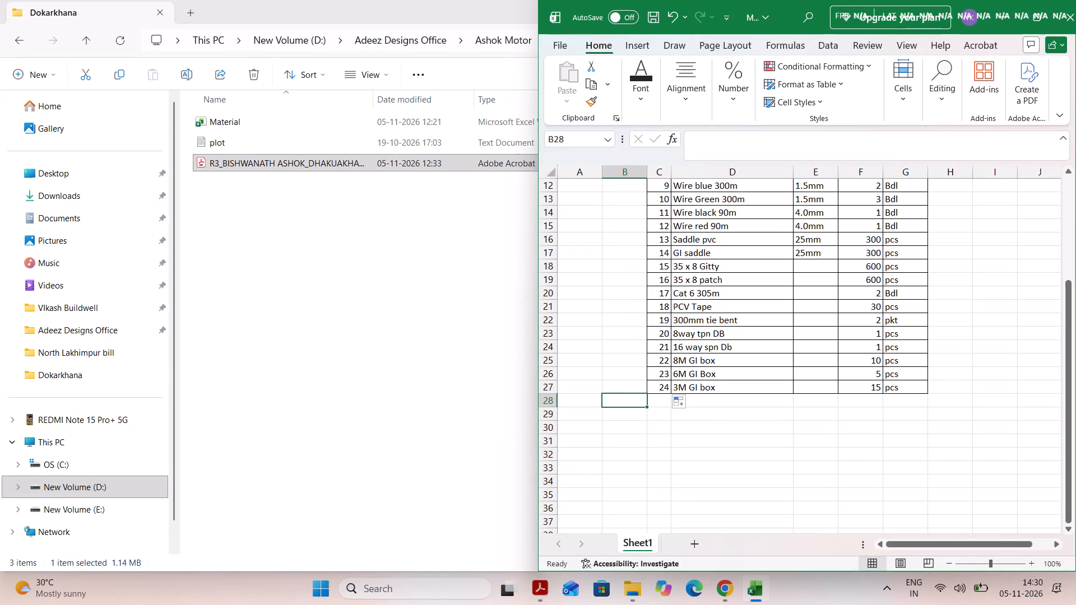
drag(904, 401, 726, 409)
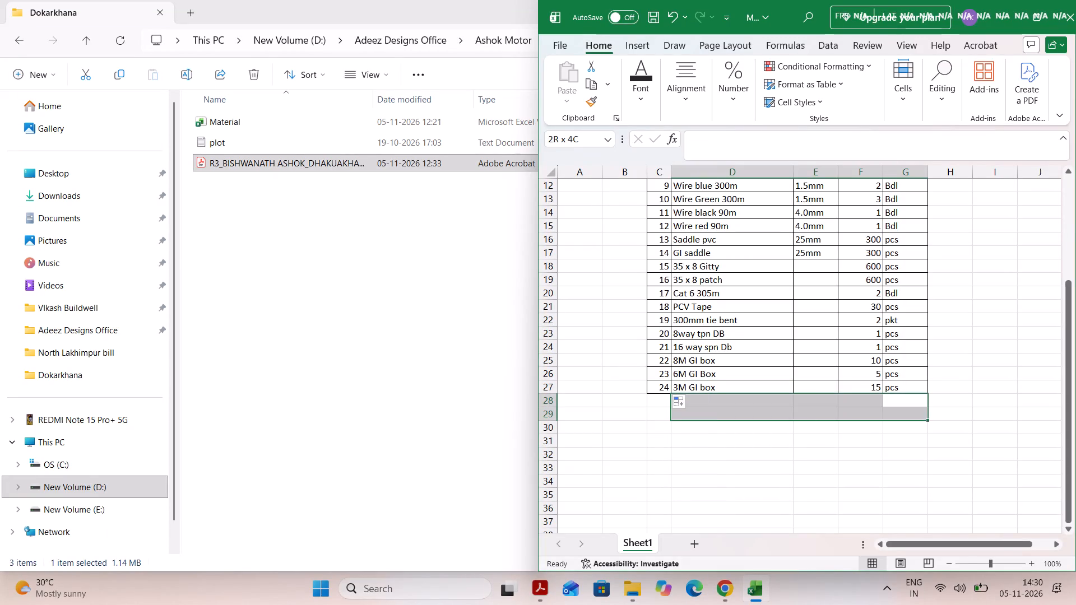
drag(726, 409, 664, 401)
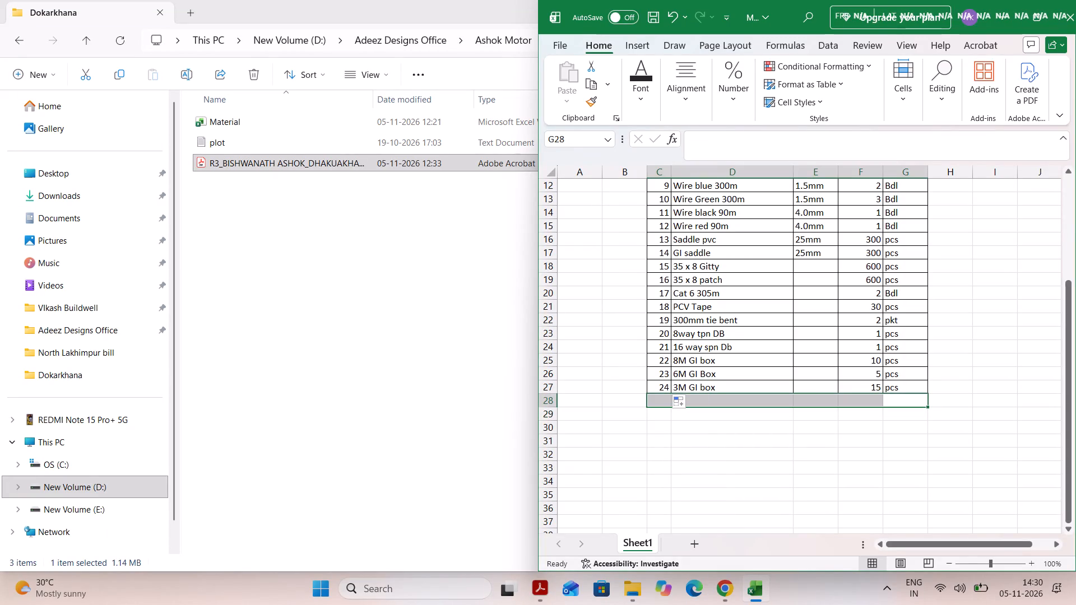
text(Ca)
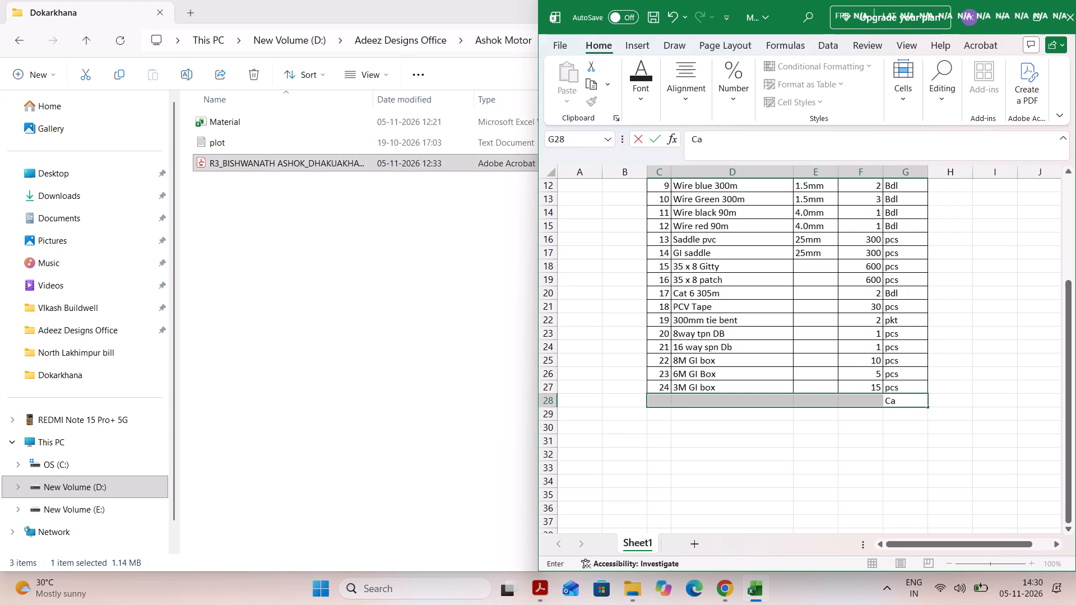
text(rpentry Iter)
key(BackSpace)
key(m)
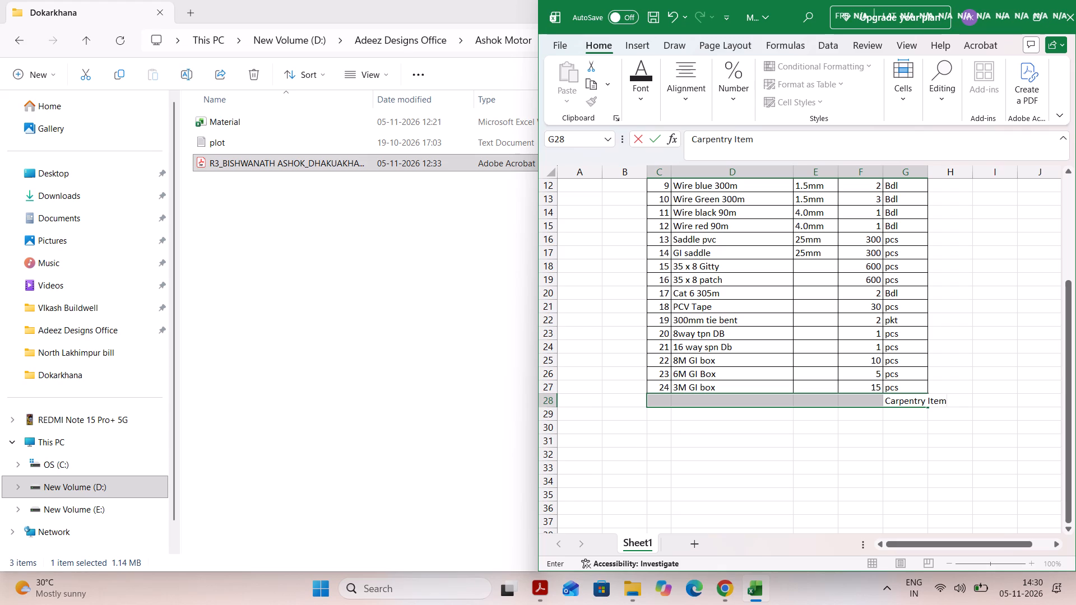
click(852, 455)
Merge and center the Carpentry Item heading across C28:G28.
drag(894, 401, 748, 417)
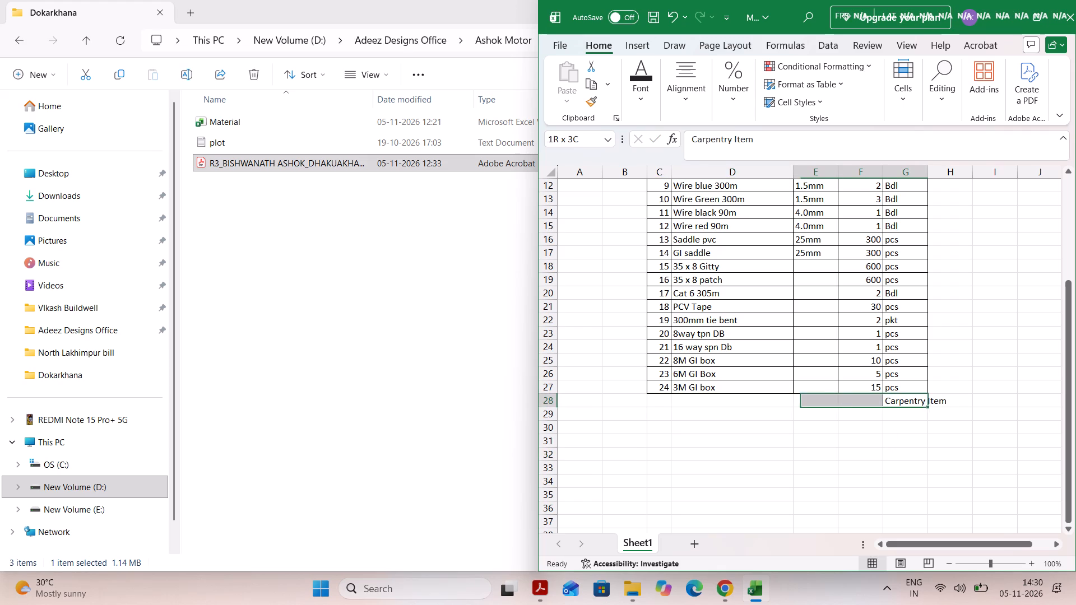
drag(748, 417, 662, 401)
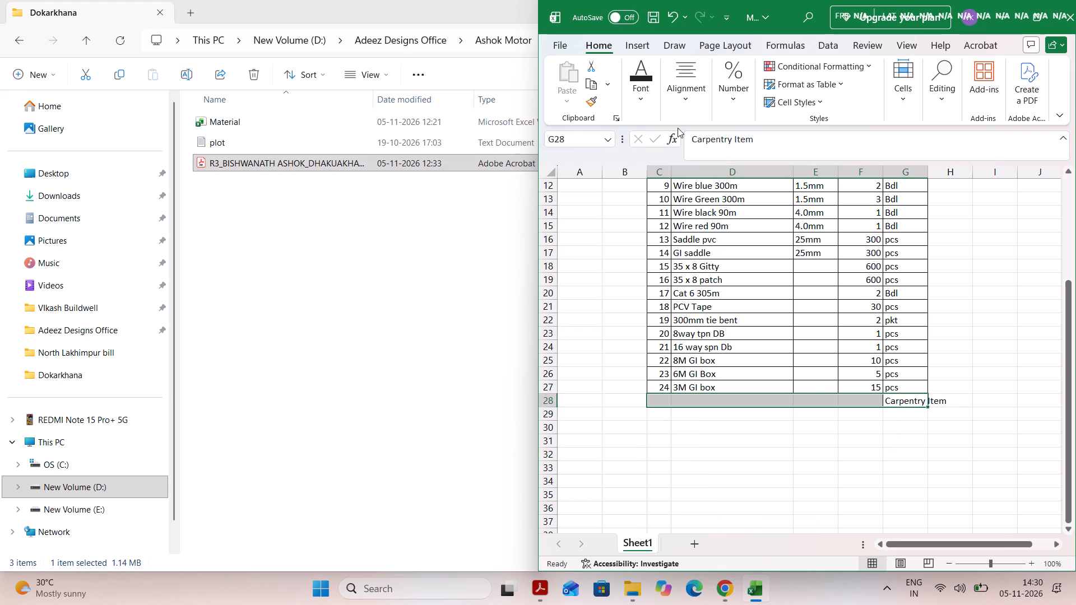
click(630, 99)
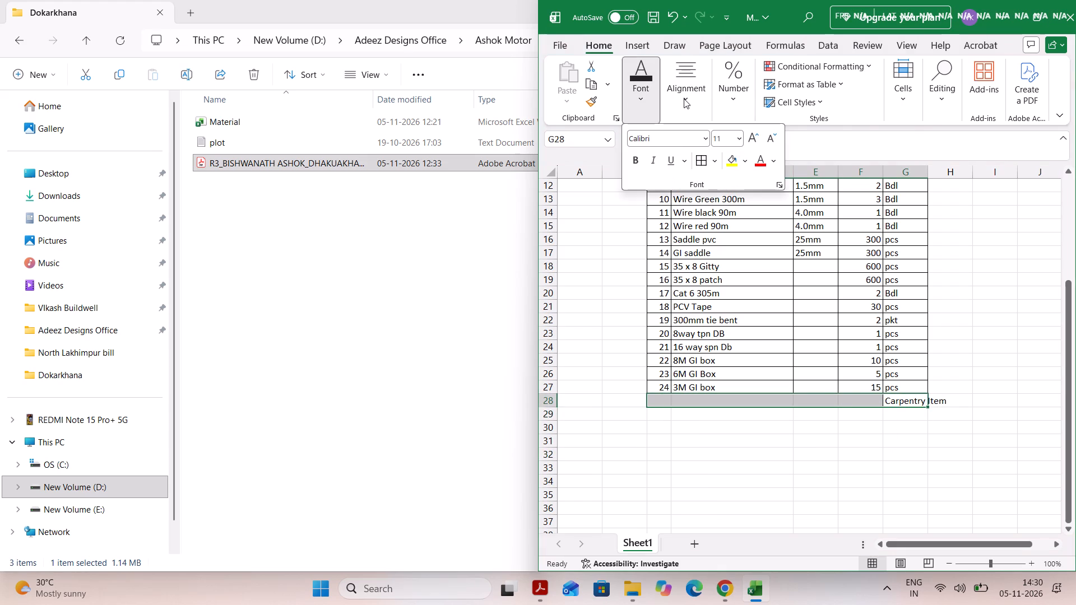
click(684, 97)
click(684, 97)
click(684, 97)
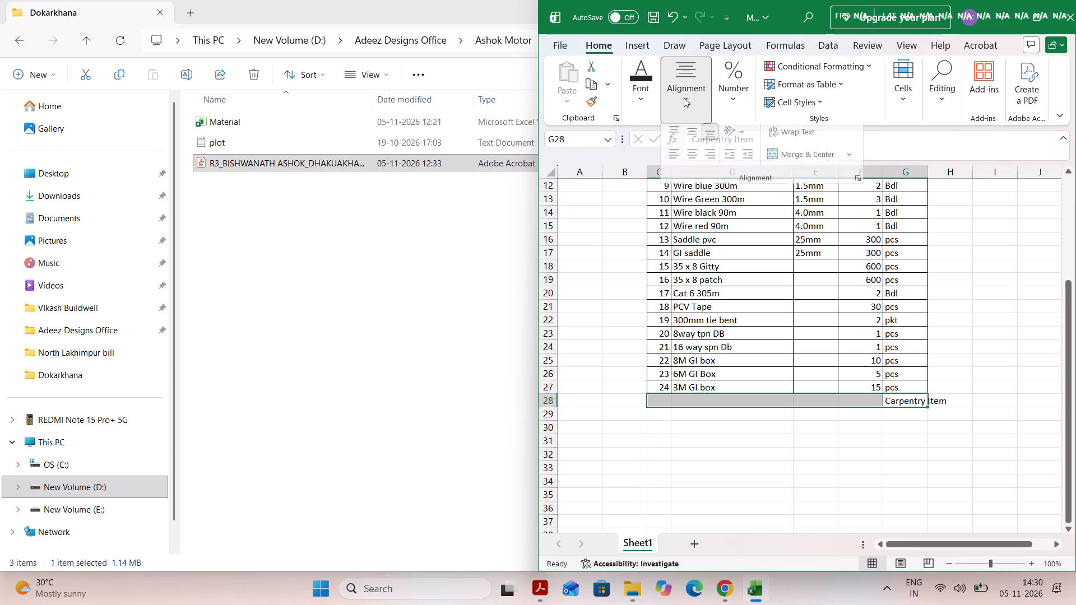
click(800, 156)
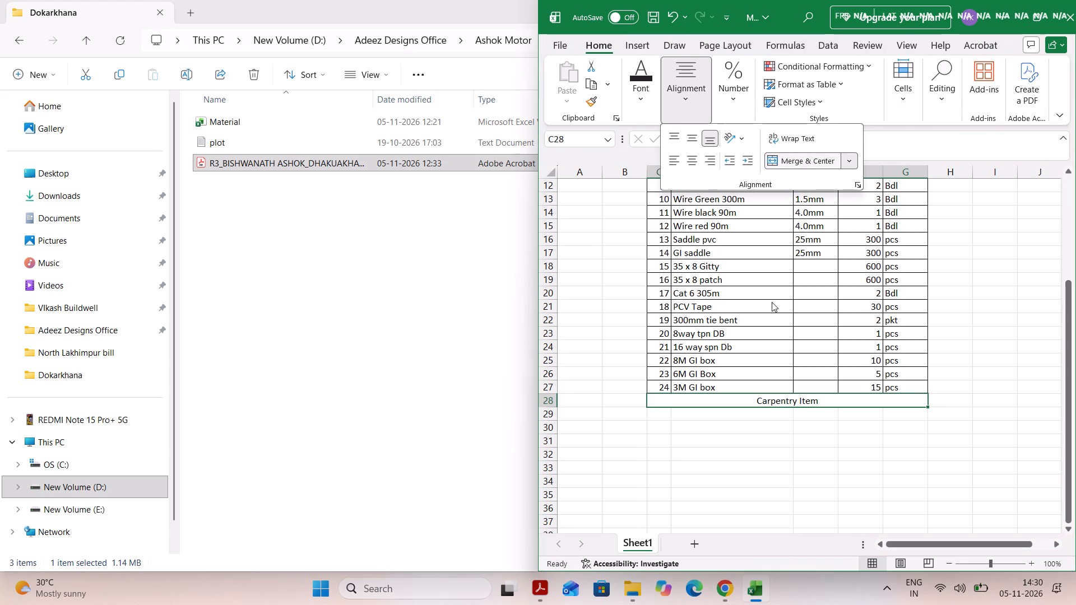
click(762, 428)
click(714, 407)
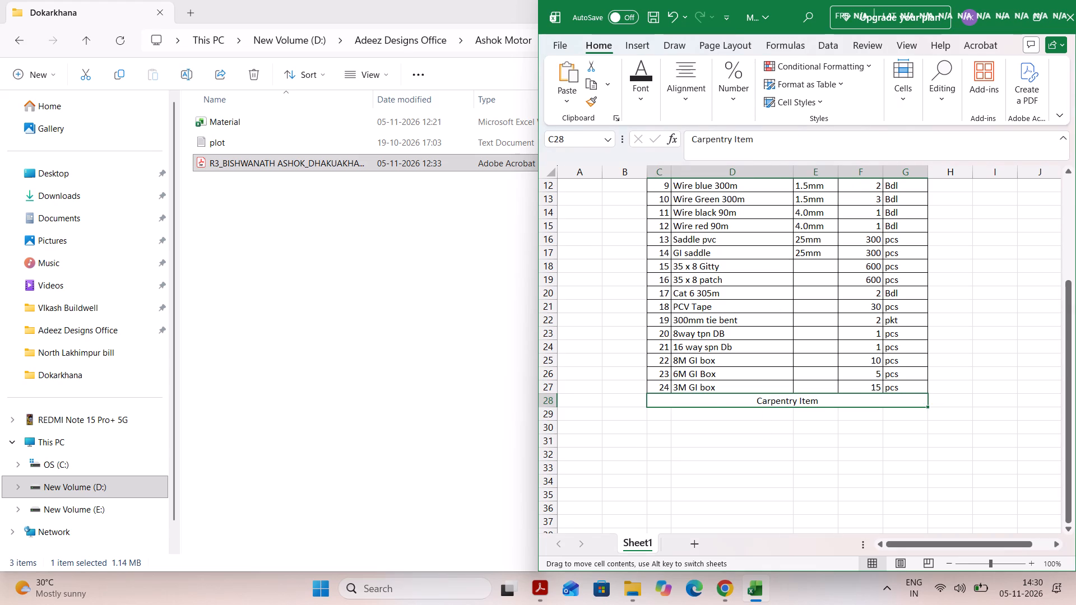
click(710, 427)
Apply all borders to columns C through G from the Carpentry Item heading row down to row 62.
drag(656, 398, 837, 519)
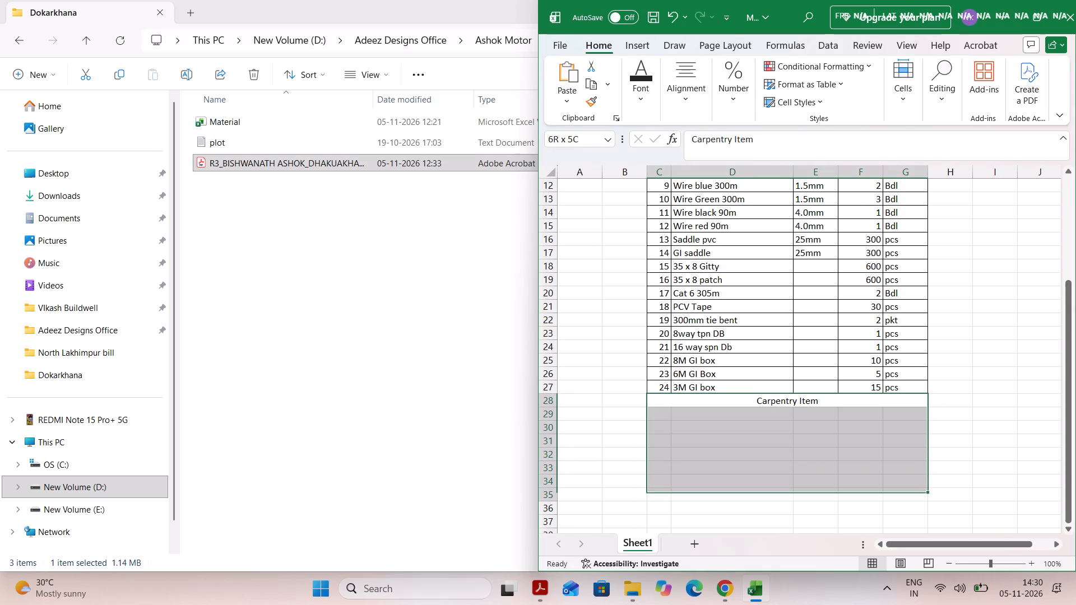
drag(837, 519, 822, 536)
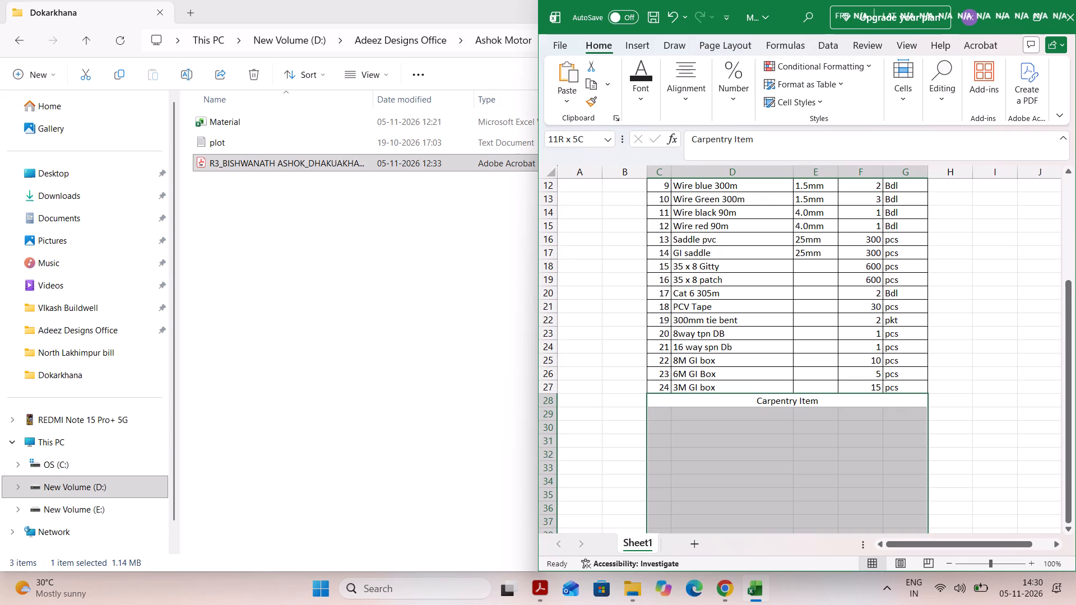
drag(822, 536, 821, 546)
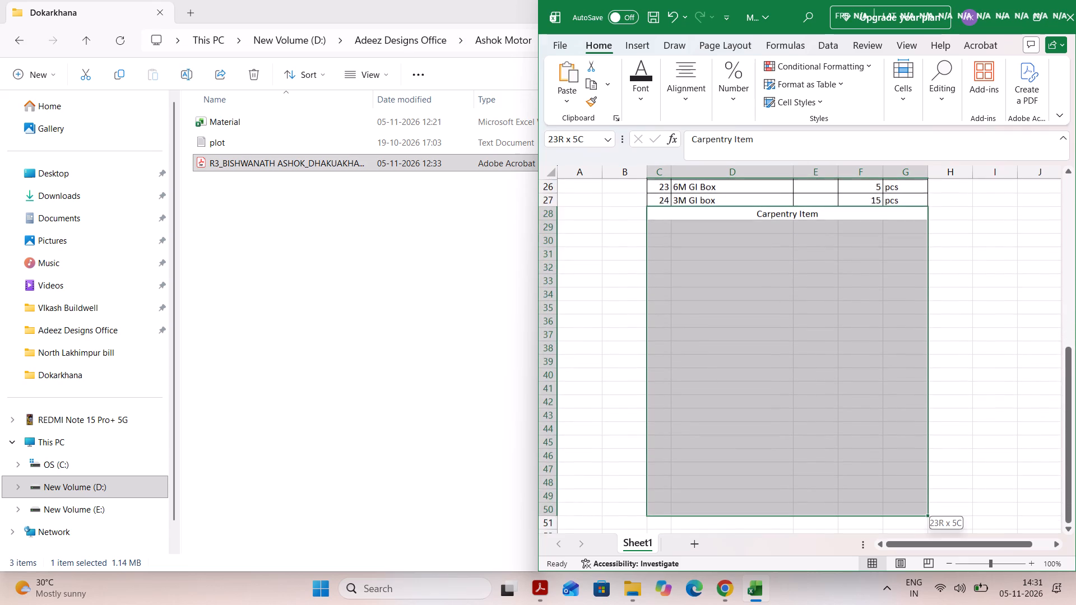
drag(821, 546, 815, 527)
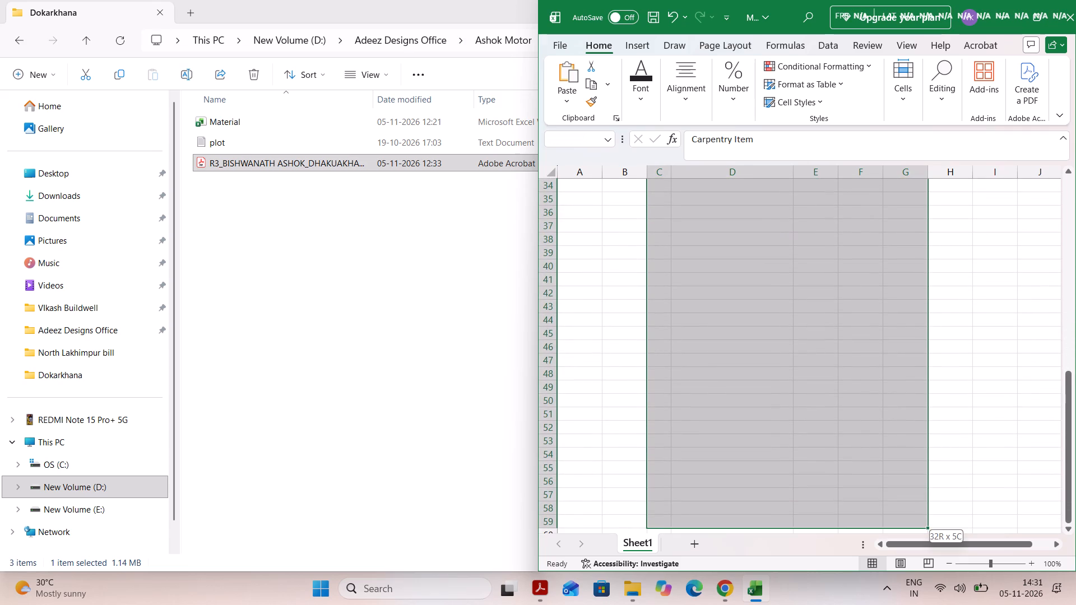
drag(815, 527, 811, 526)
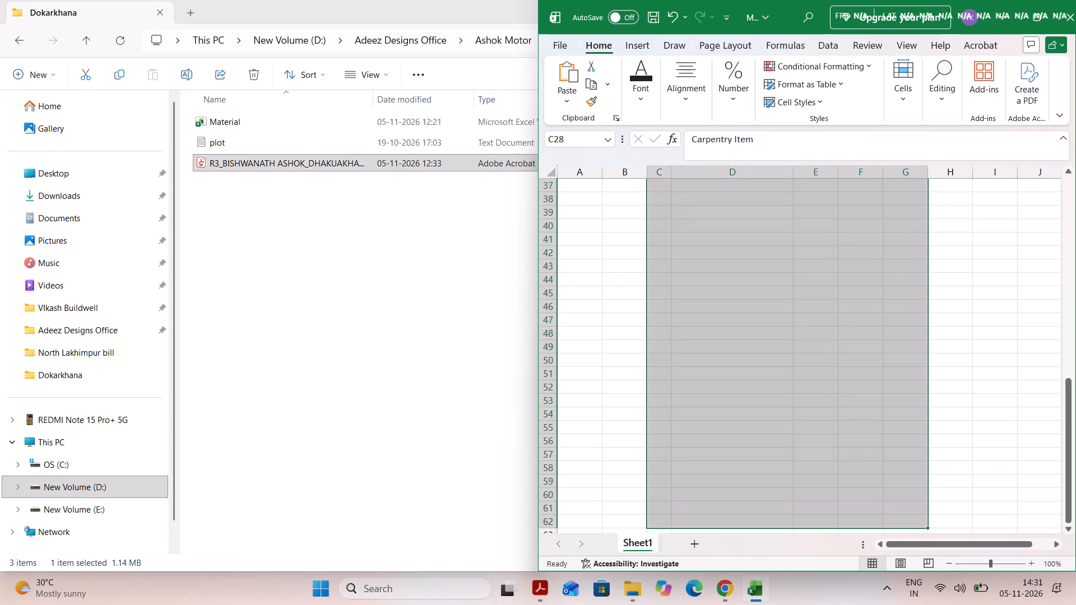
click(675, 99)
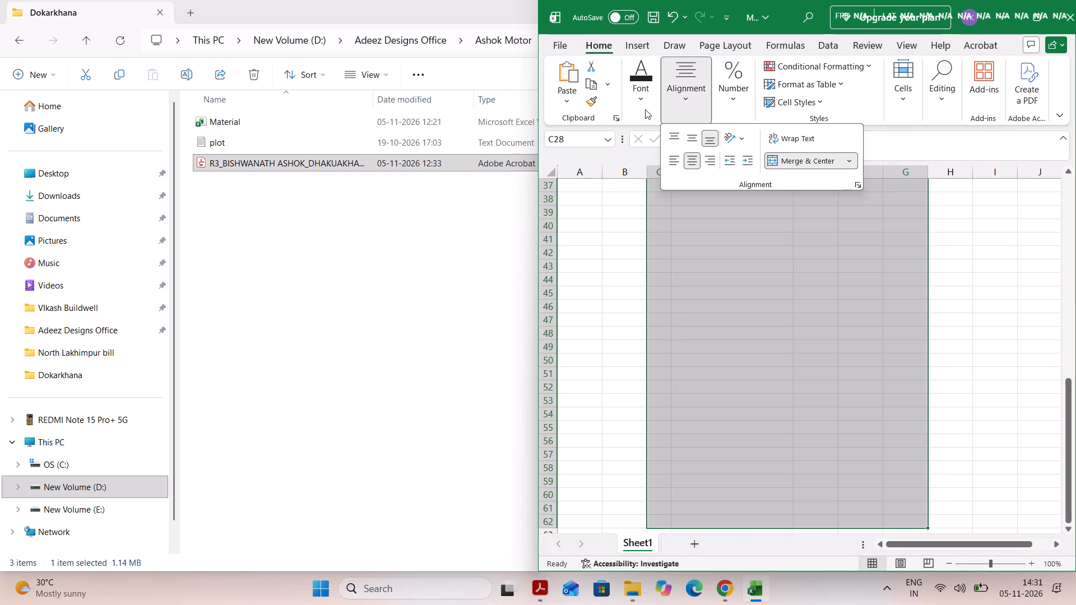
click(636, 106)
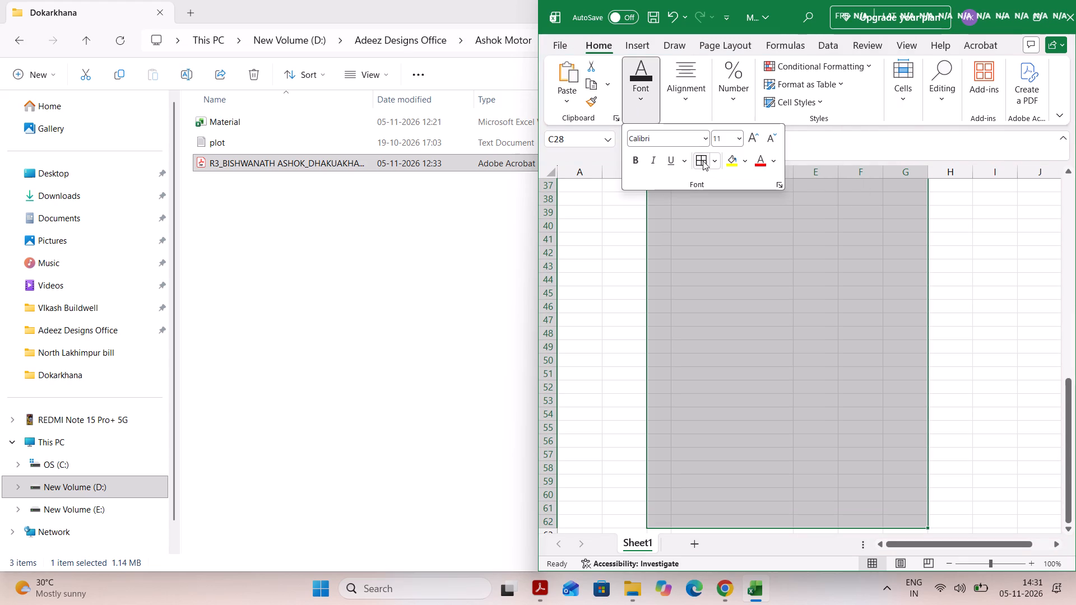
click(700, 161)
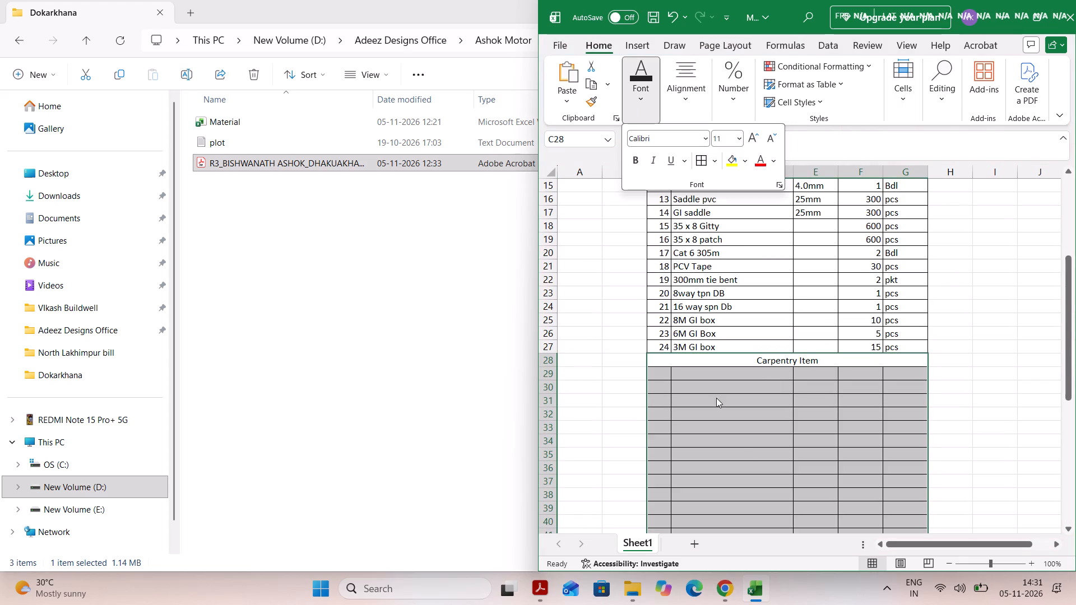
click(709, 395)
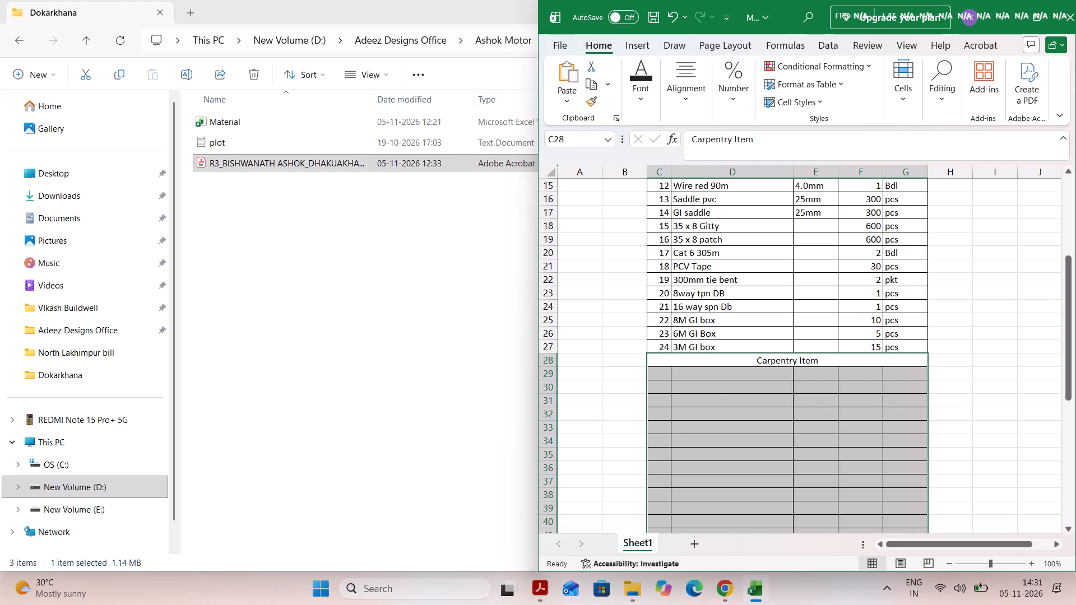
Make the Carpentry Item heading bold.
click(662, 363)
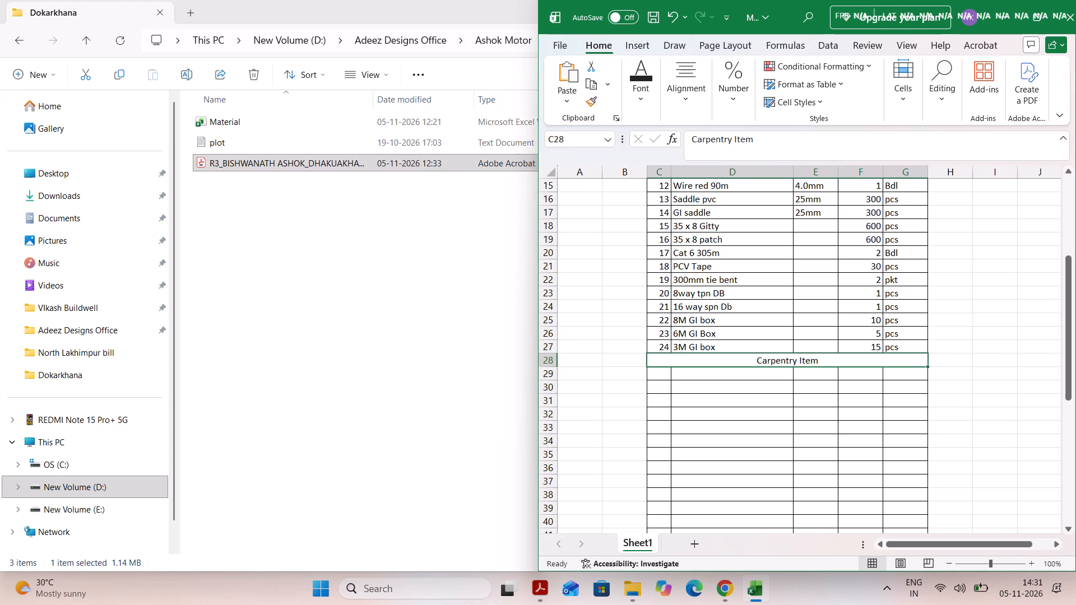
key(ctrl+b)
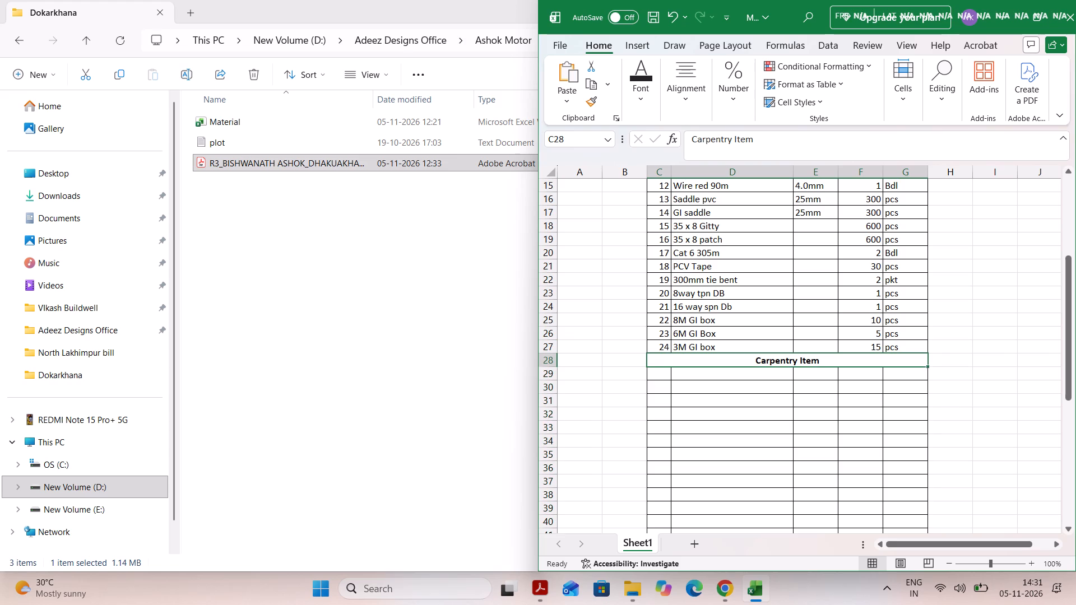
Add item number 1 under the Carpentry Item heading in row 29, with the name Ply and size 12mm.
click(657, 376)
key(1)
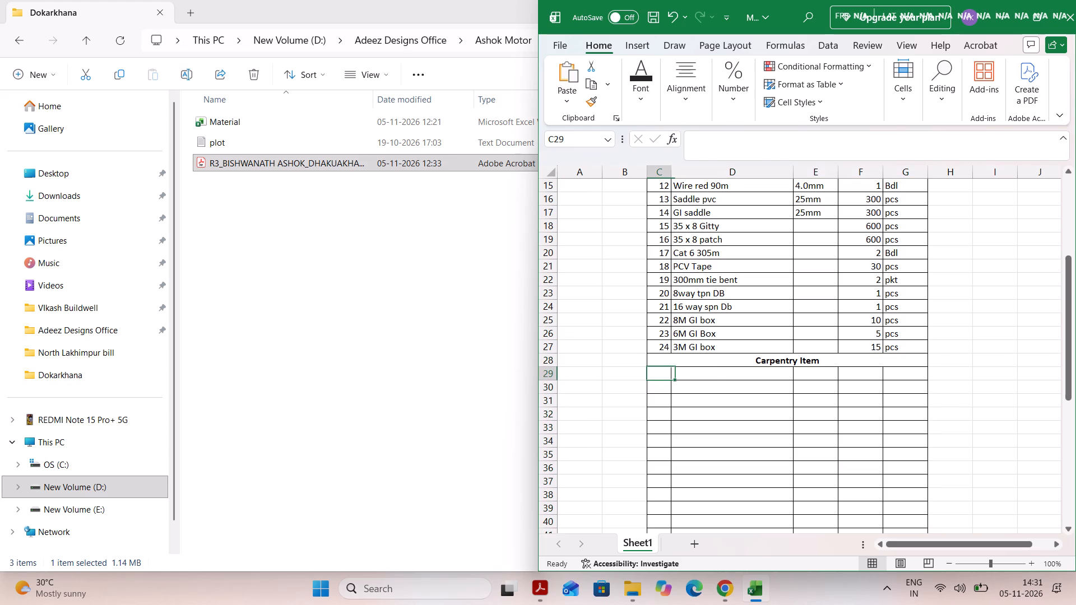
key(Tab)
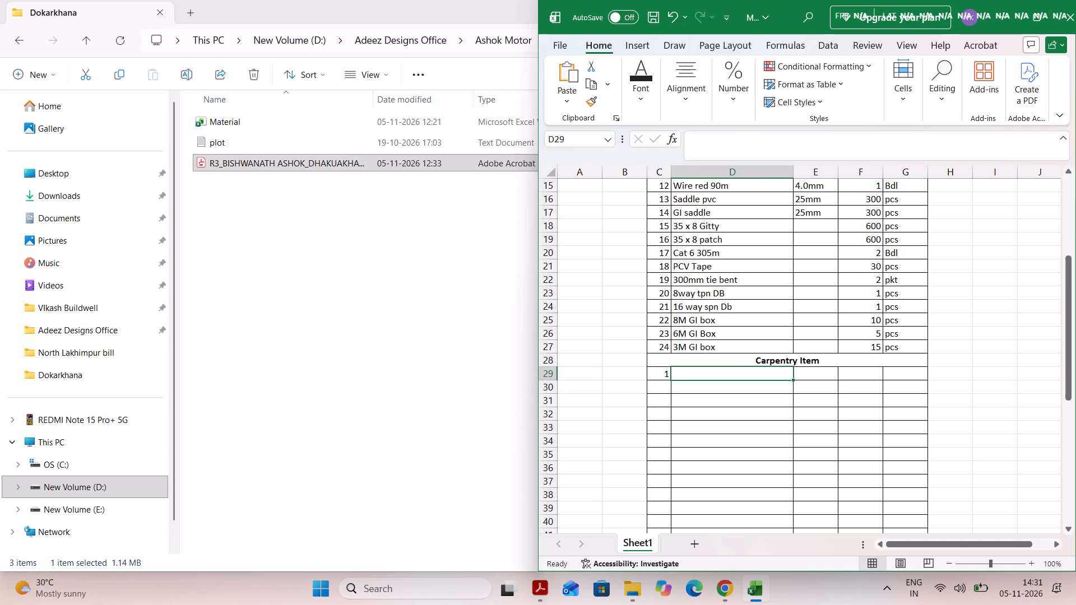
text(Ply)
key(space)
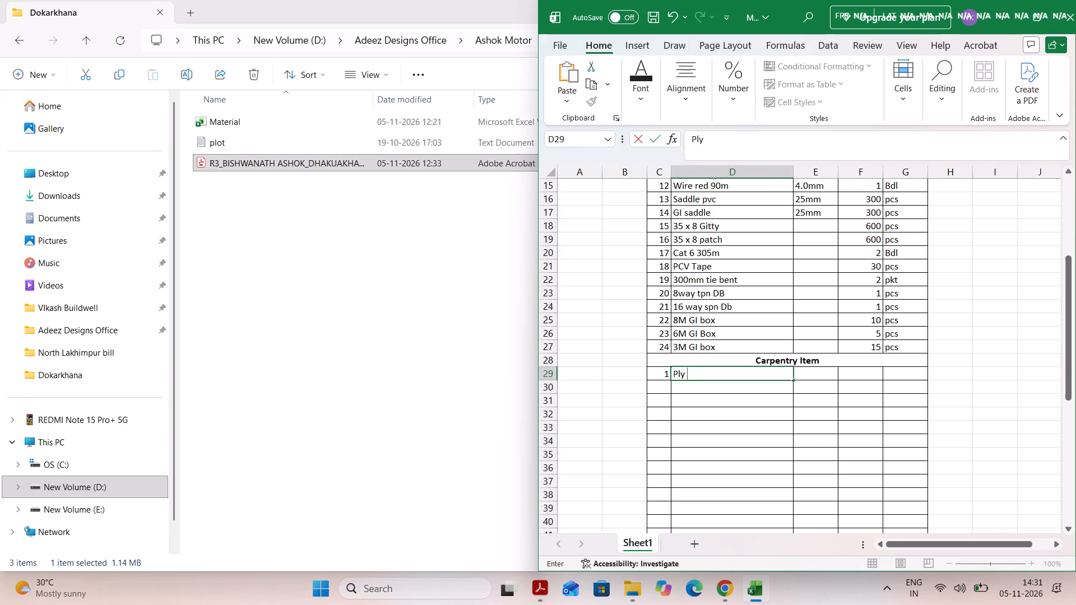
text(12mm)
key(BackSpace)
key(BackSpace)
key(BackSpace)
key(BackSpace)
key(Tab)
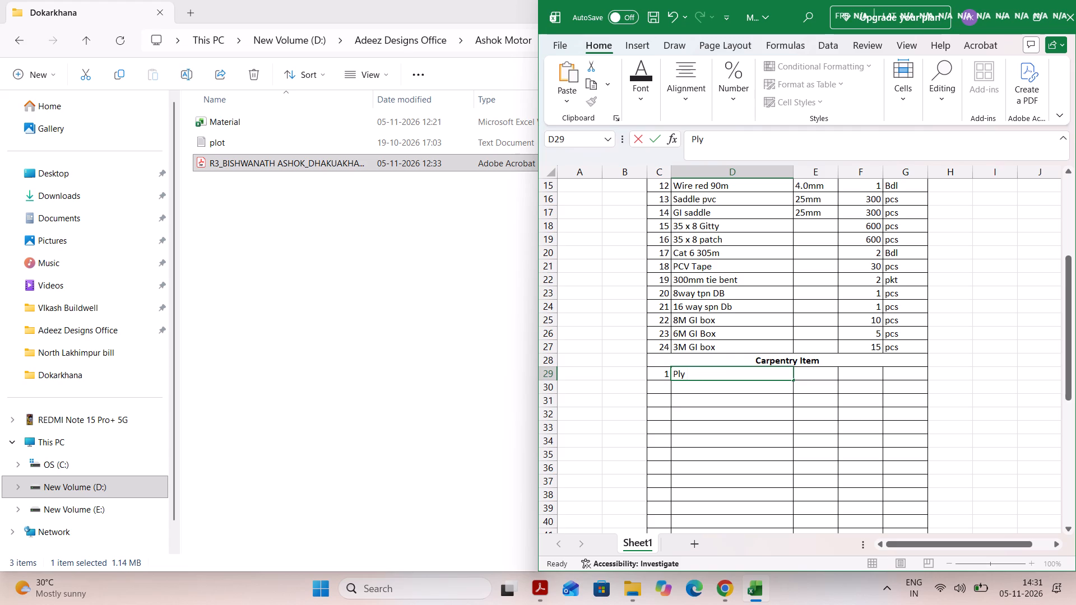
text(1200)
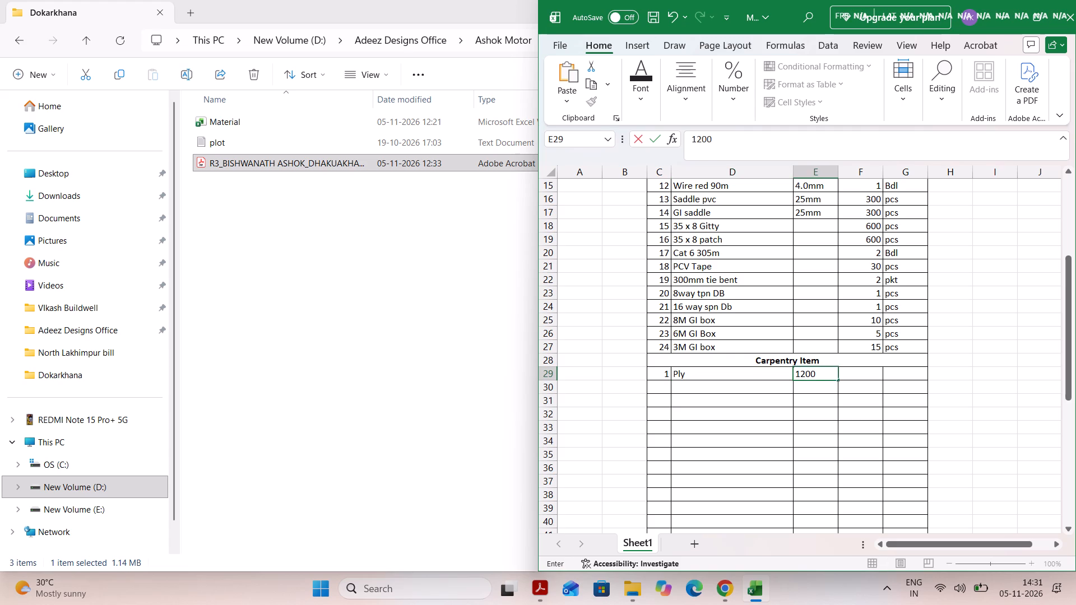
key(BackSpace)
key(BackSpace)
text(mm)
key(Tab)
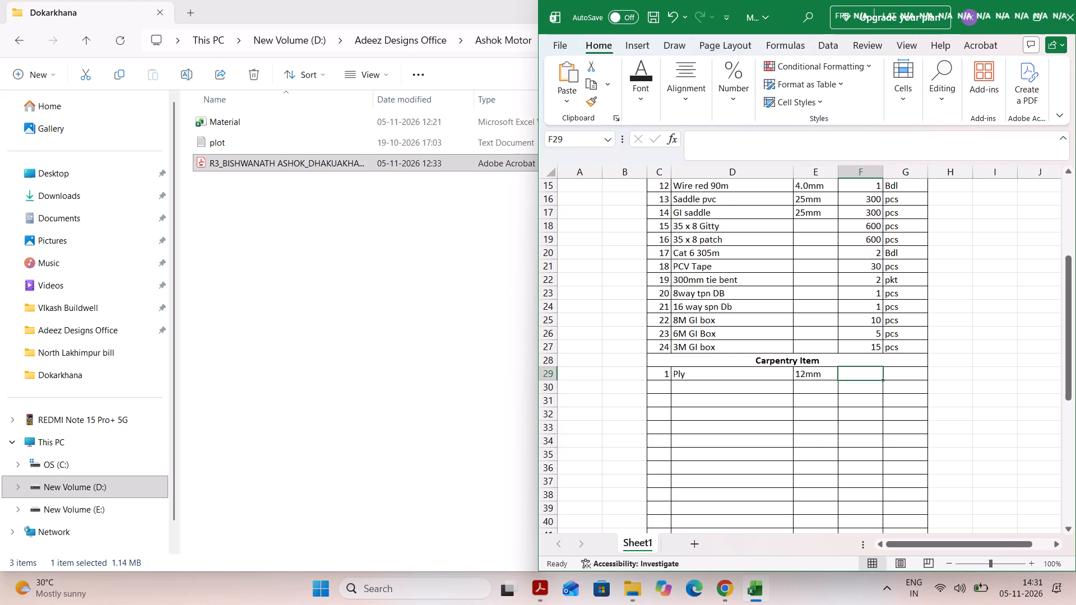
Set the Ply row's quantity to 35 and its unit to pcs.
key(1)
key(Tab)
key(shift+Tab)
text(35)
key(BackSpace)
key(BackSpace)
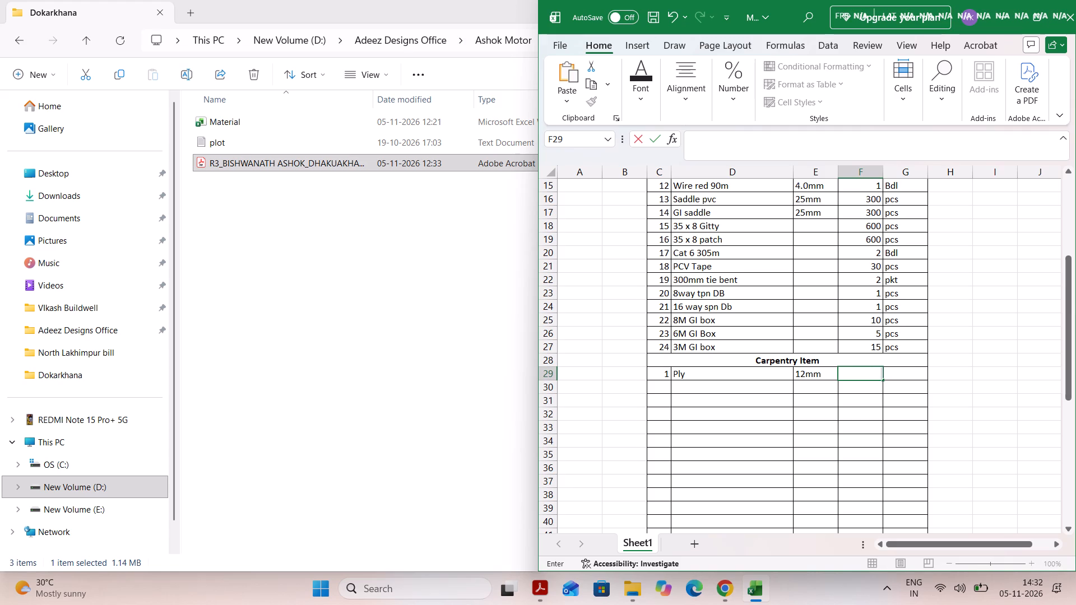
key(3)
key(5)
key(Tab)
key(p)
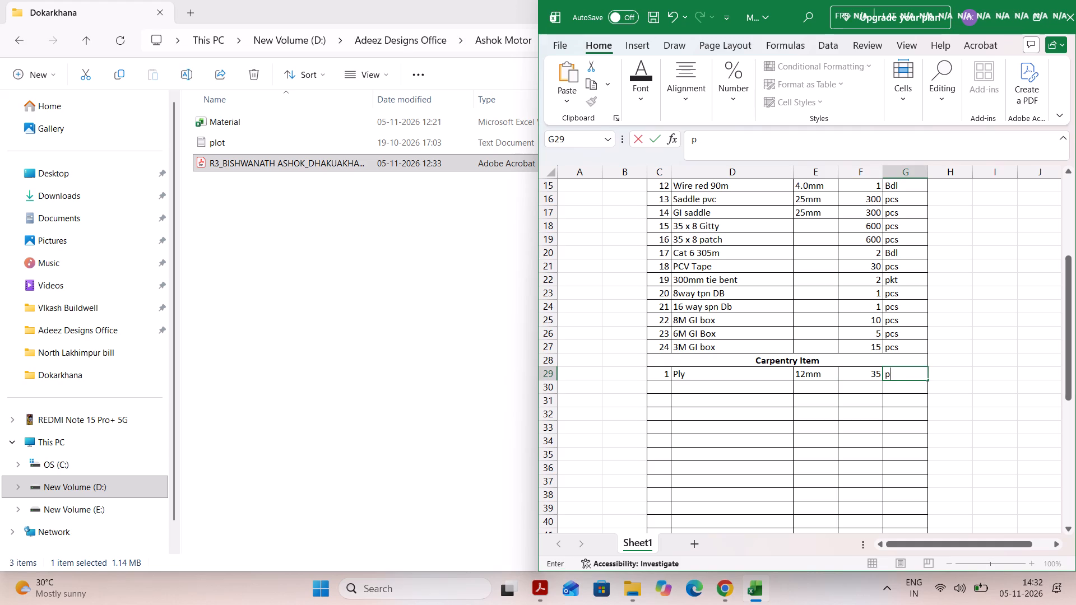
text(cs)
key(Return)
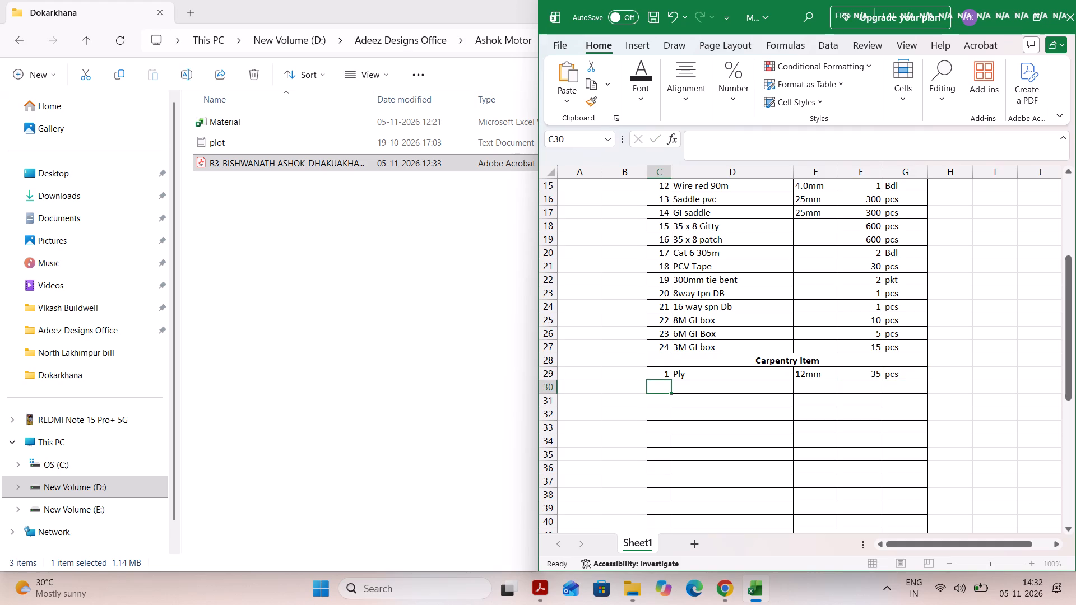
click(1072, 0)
Close the Material workbook, saving its changes in the Dokarkhana folder.
click(1061, 19)
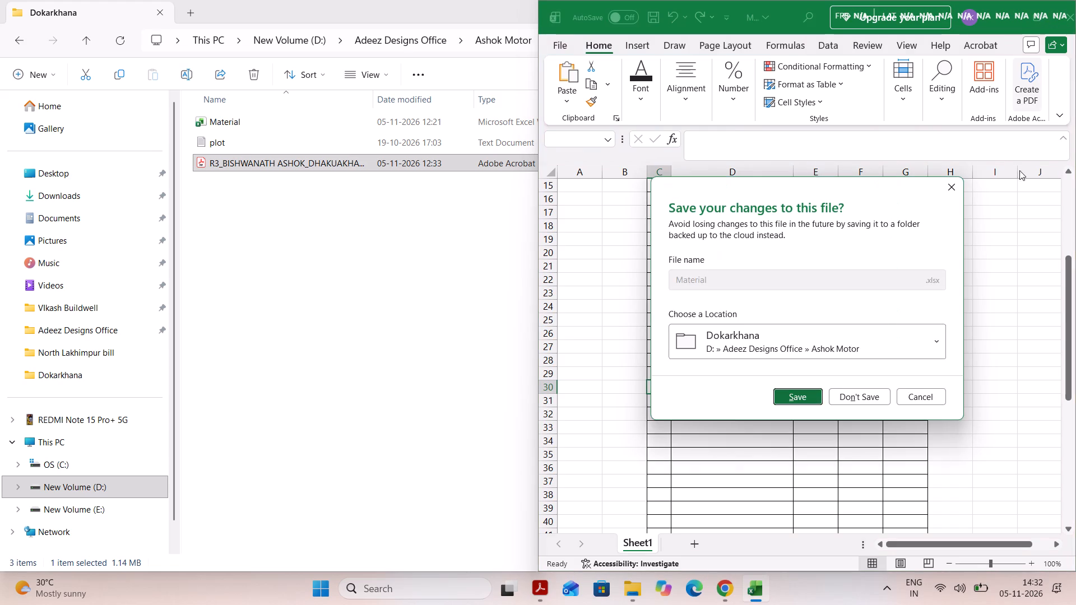
click(795, 390)
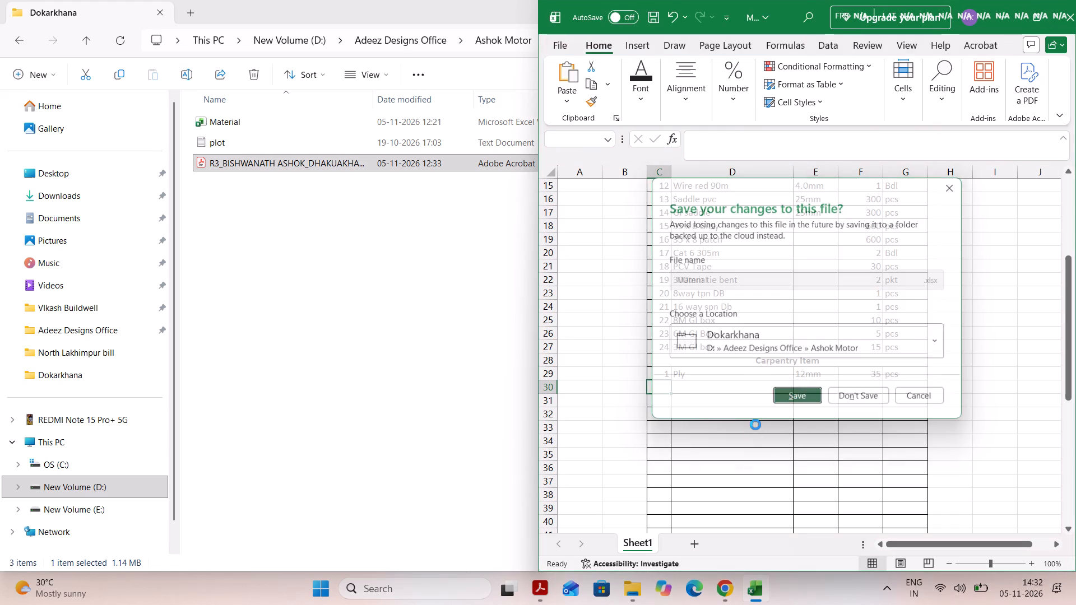
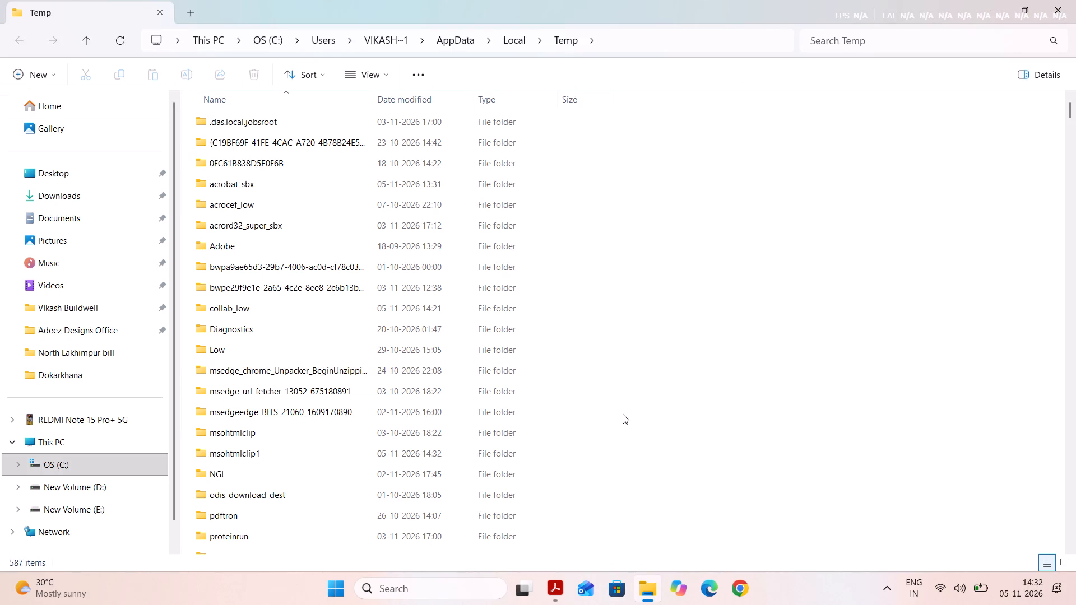
Permanently delete all items in the local AppData Temp folder, repeating the deletion once for the items that remain.
key(ctrl+a)
click(483, 384)
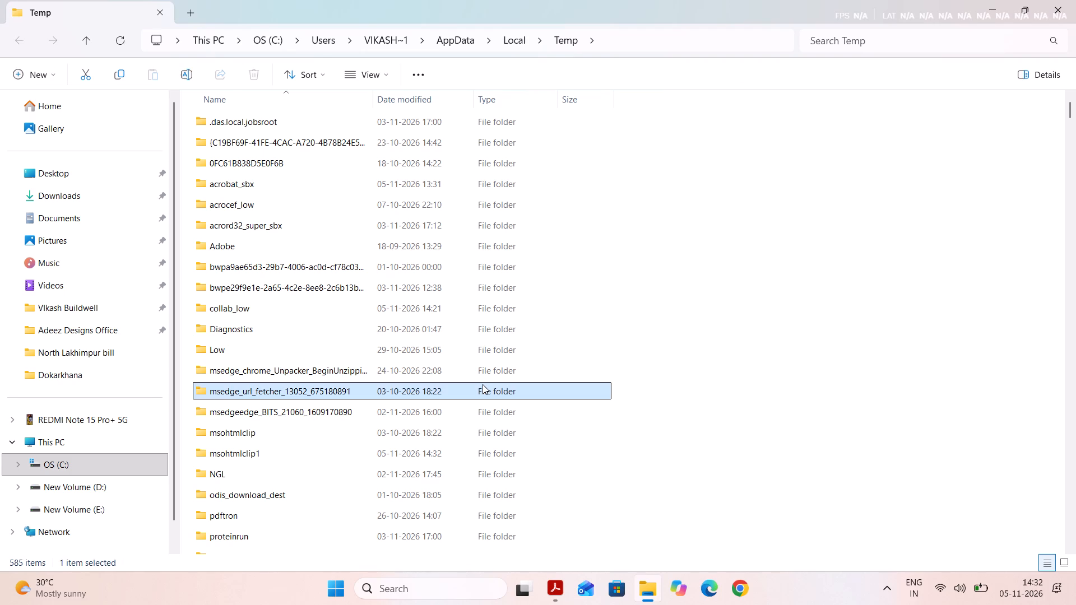
key(ctrl+a)
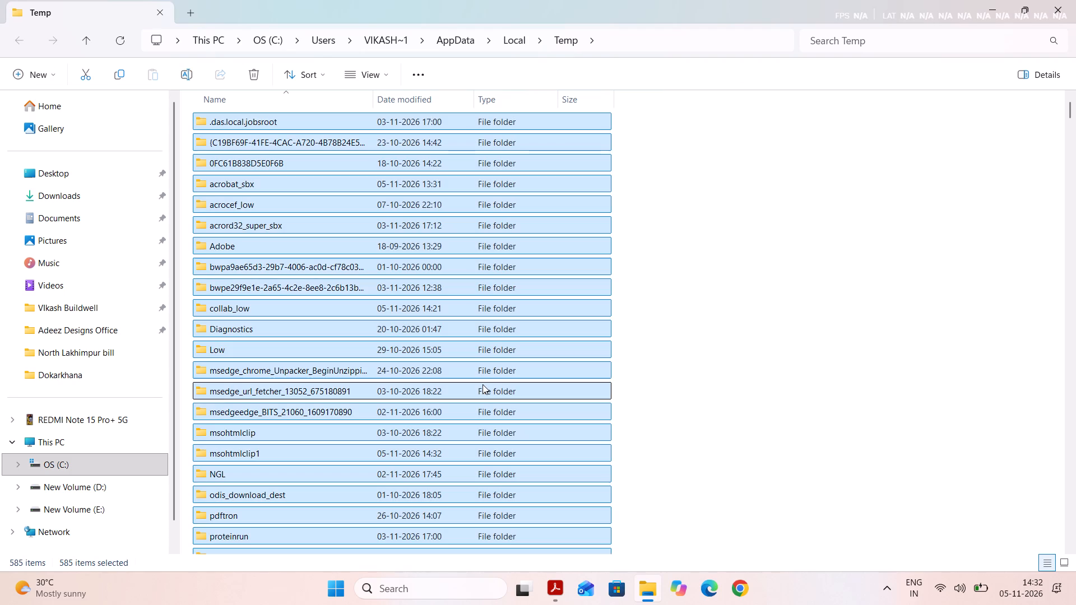
key(shift+Delete)
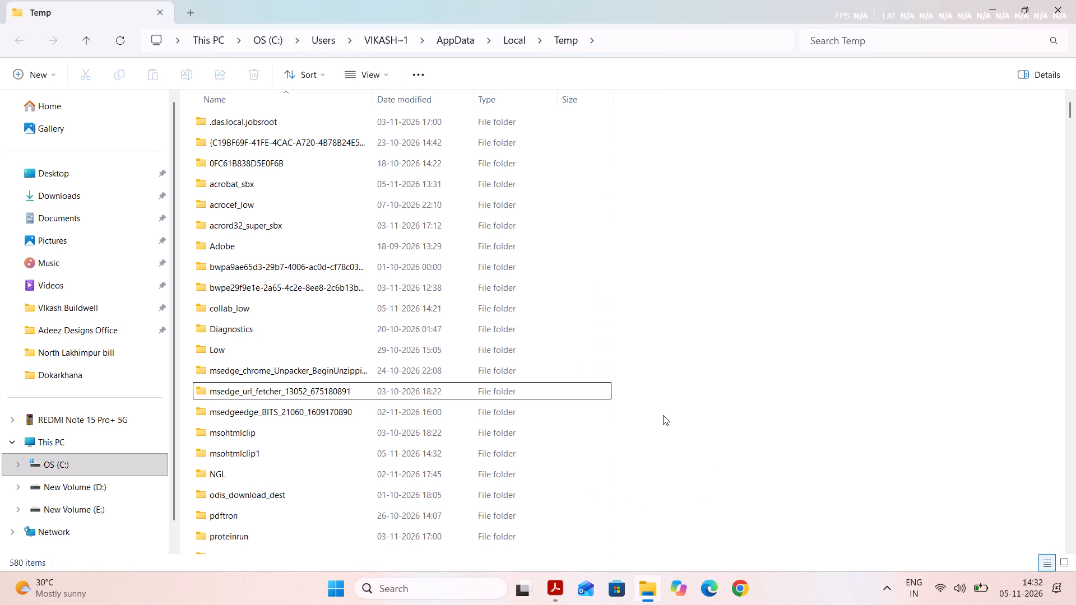
click(605, 422)
click(478, 417)
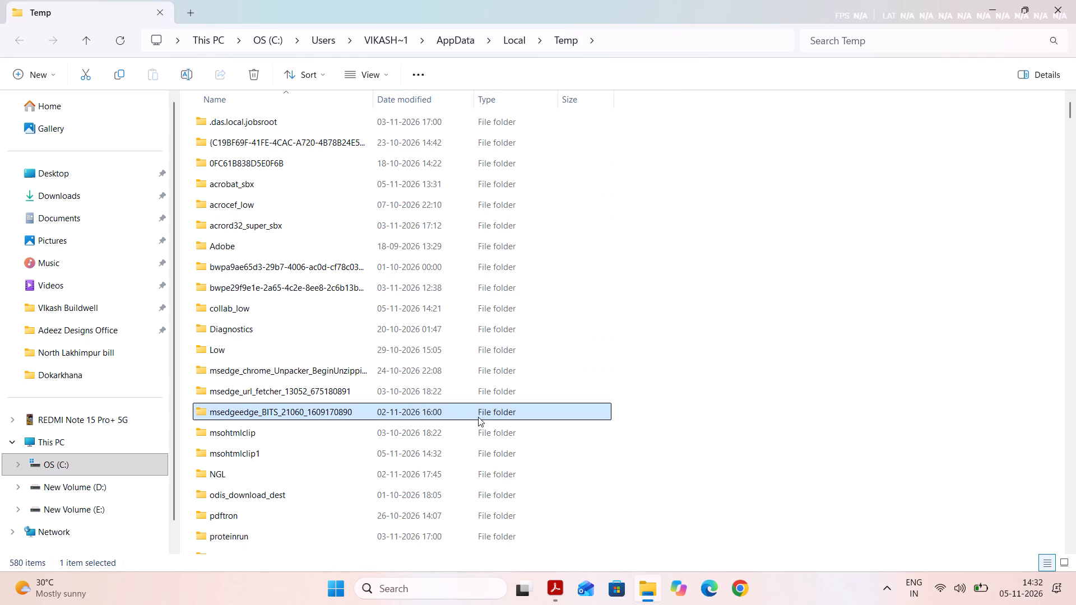
key(ctrl+a)
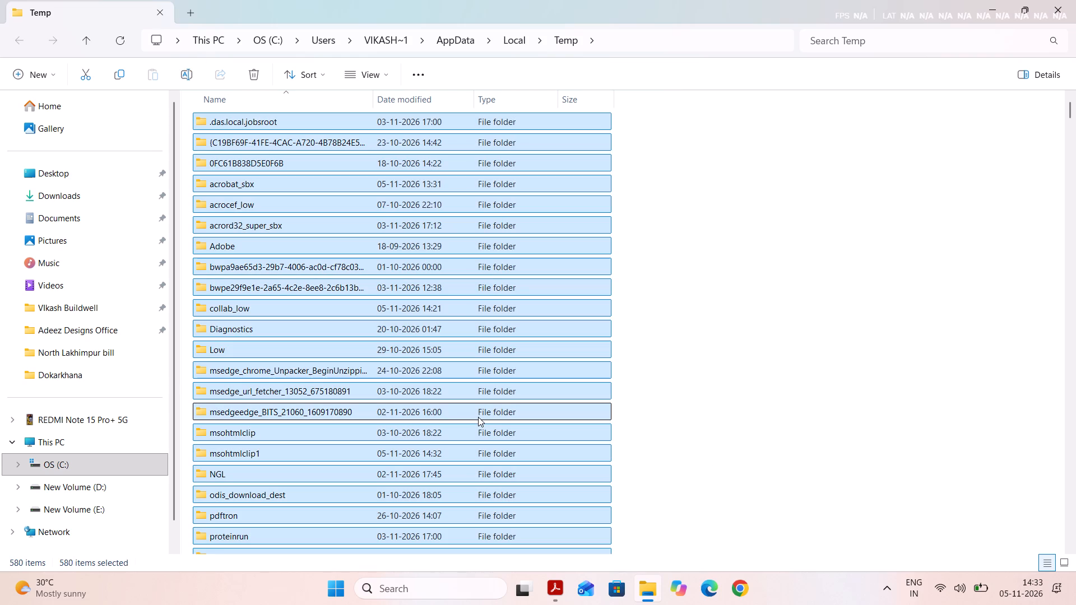
key(shift+Delete)
click(583, 300)
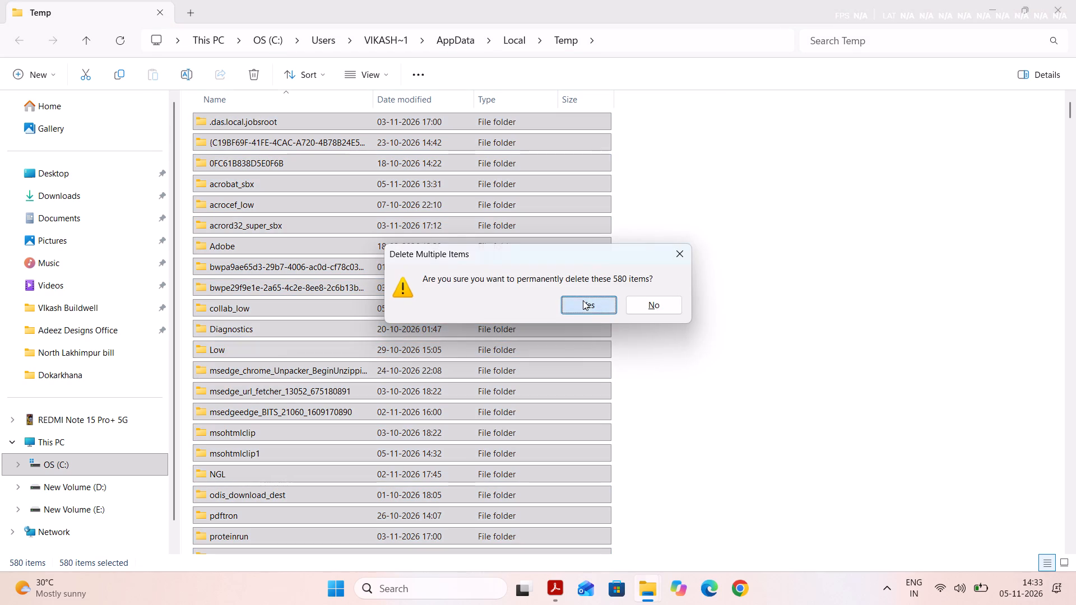
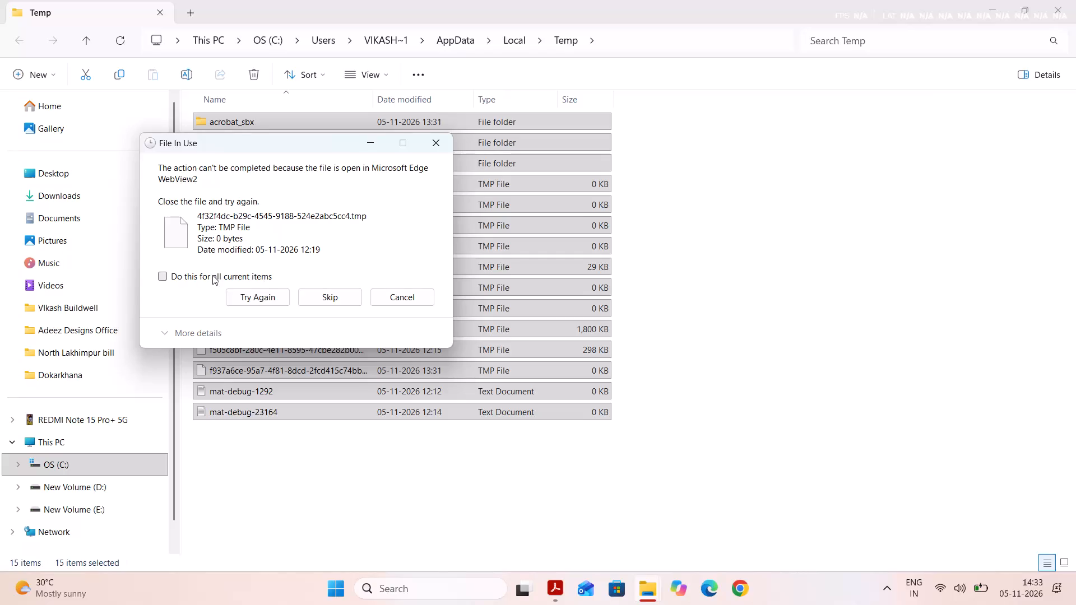
Skip all files and folders that are in use for the local AppData Temp folder deletion.
click(207, 273)
click(334, 296)
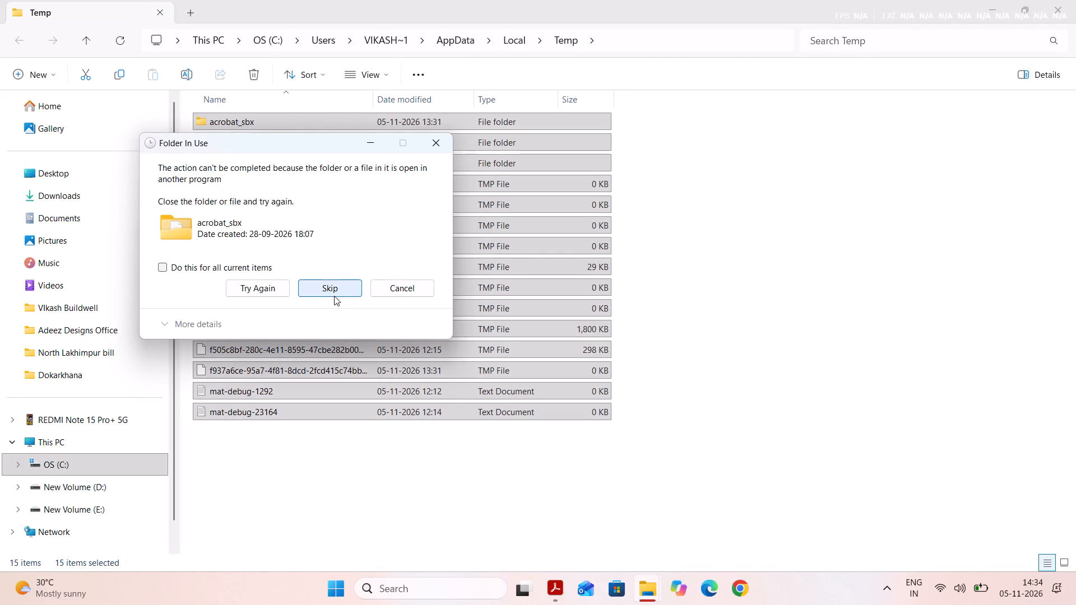
click(194, 267)
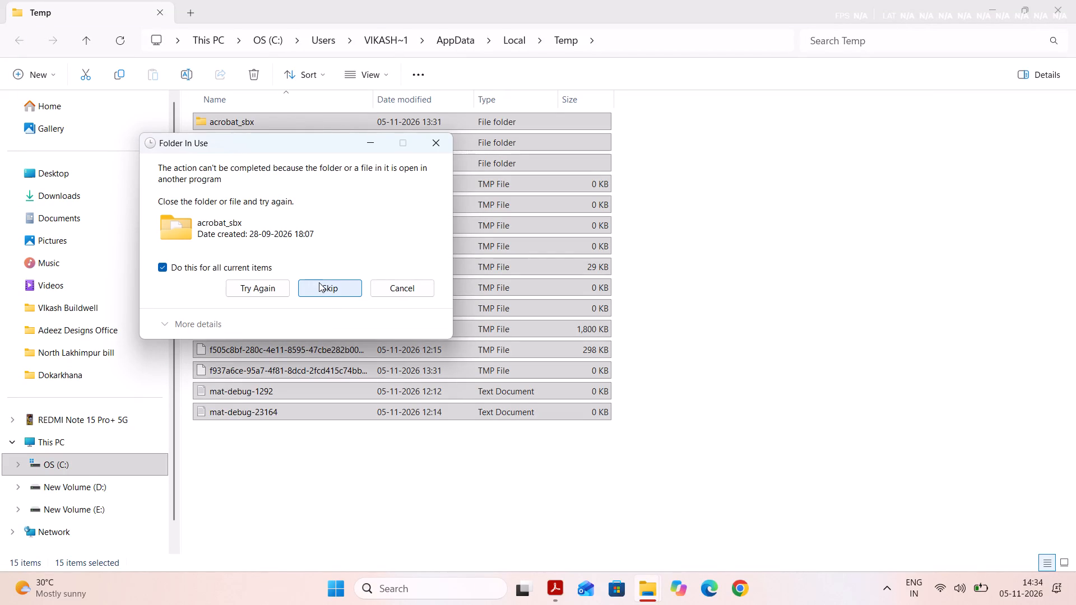
click(319, 282)
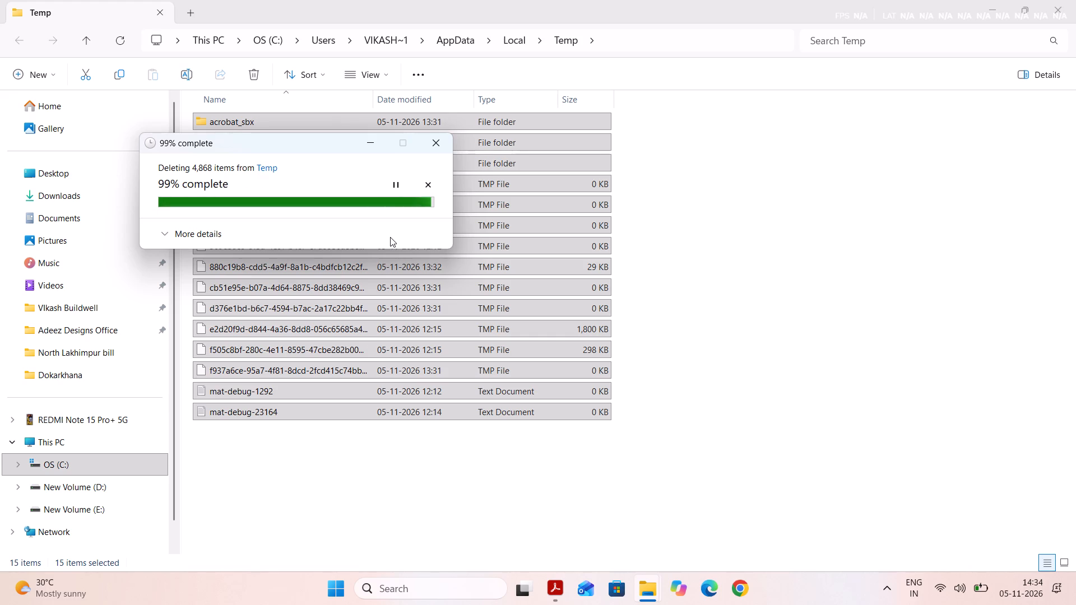
Cancel the rest of the running Temp deletion and close the AppData Temp folder window.
click(428, 182)
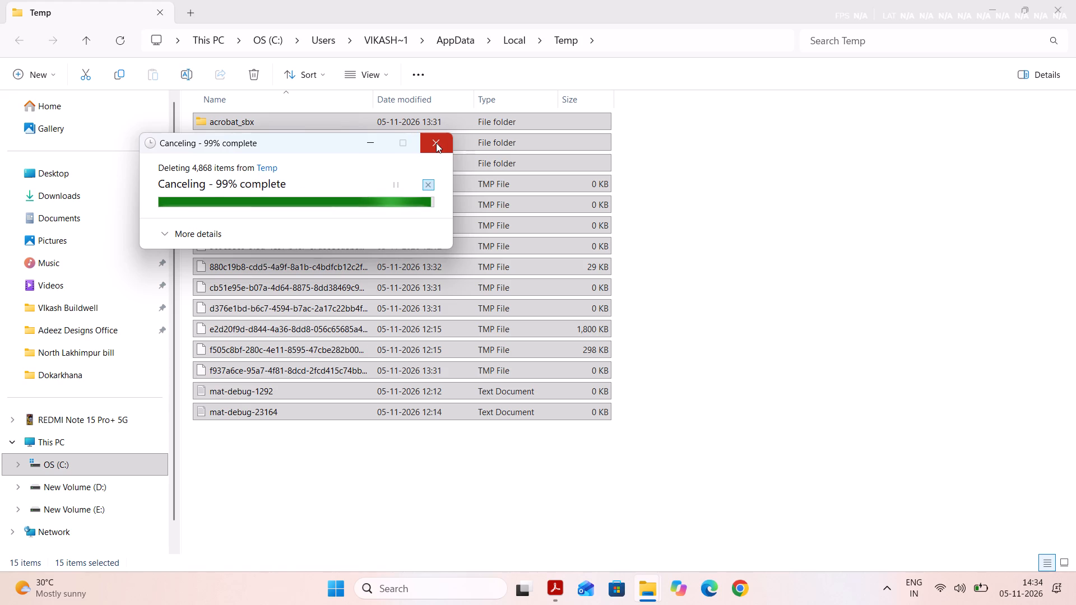
click(436, 143)
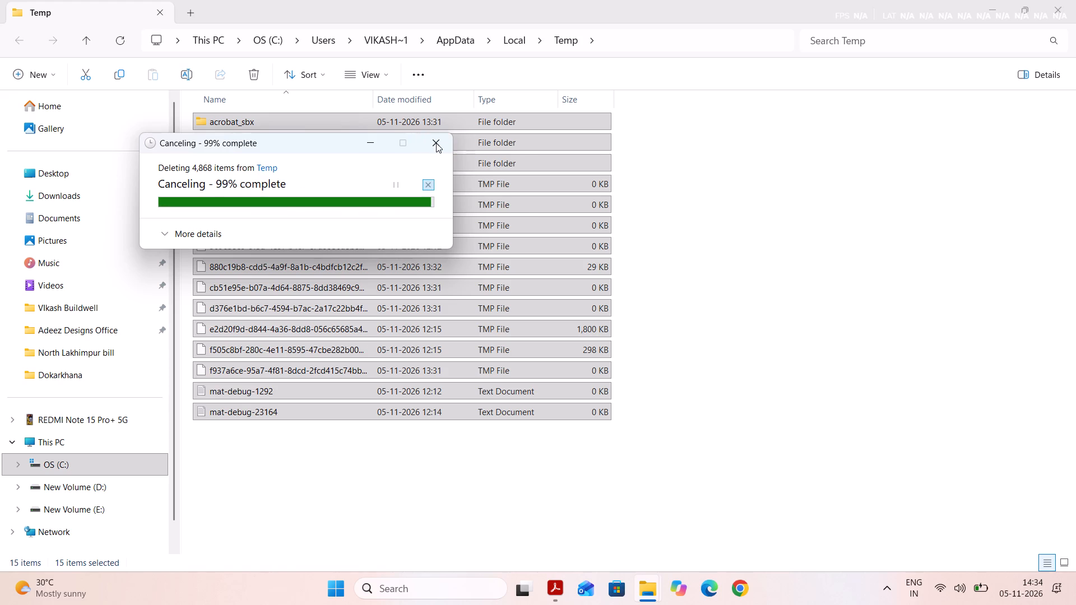
click(1074, 0)
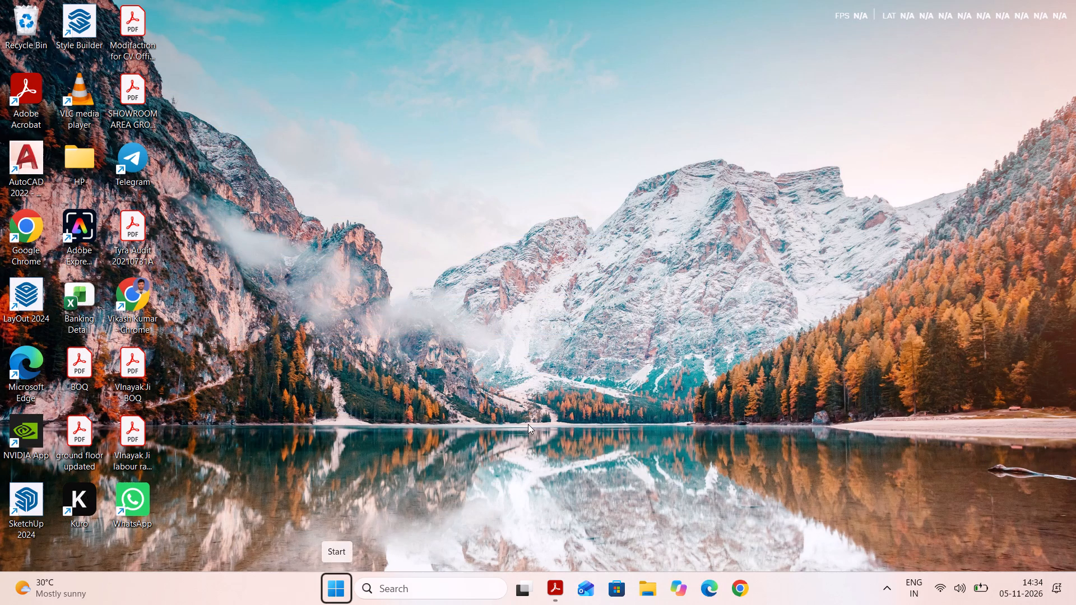
Open the Windows Temp folder by running the previously used command temp.
key(super+r)
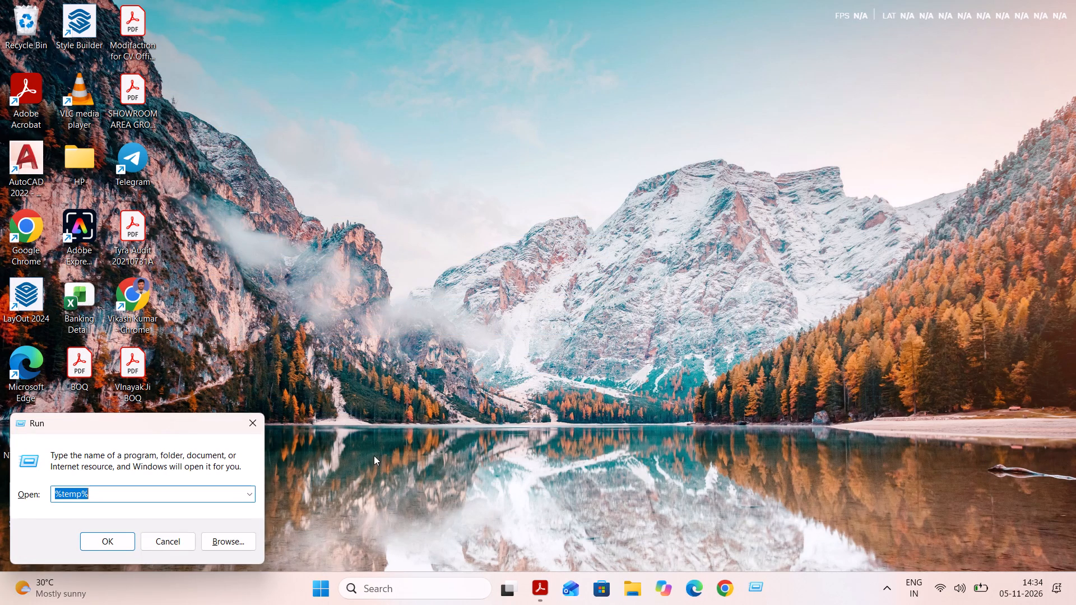
click(250, 499)
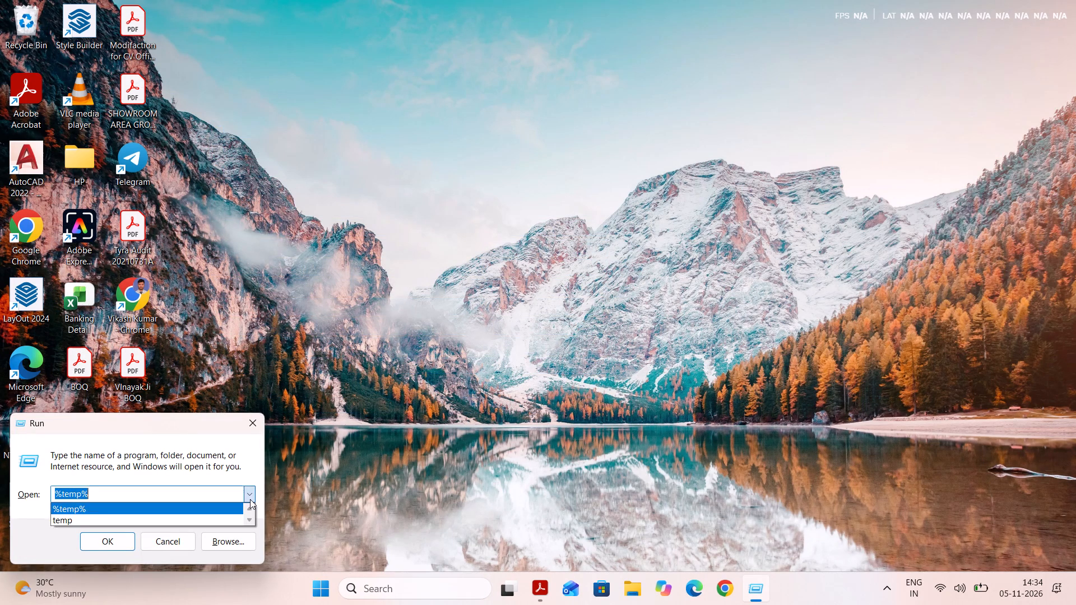
click(179, 524)
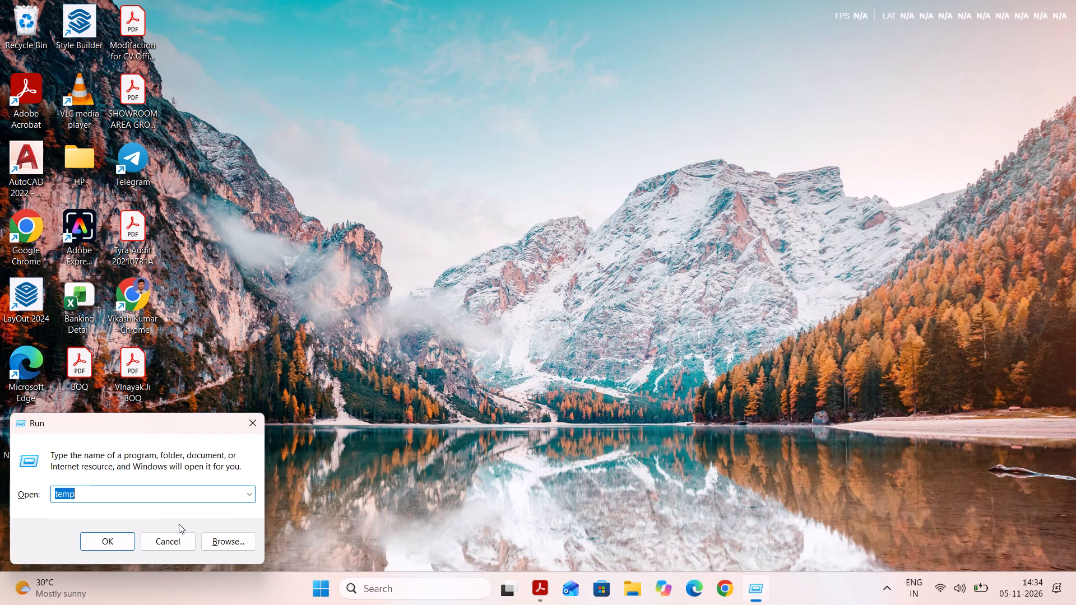
key(Return)
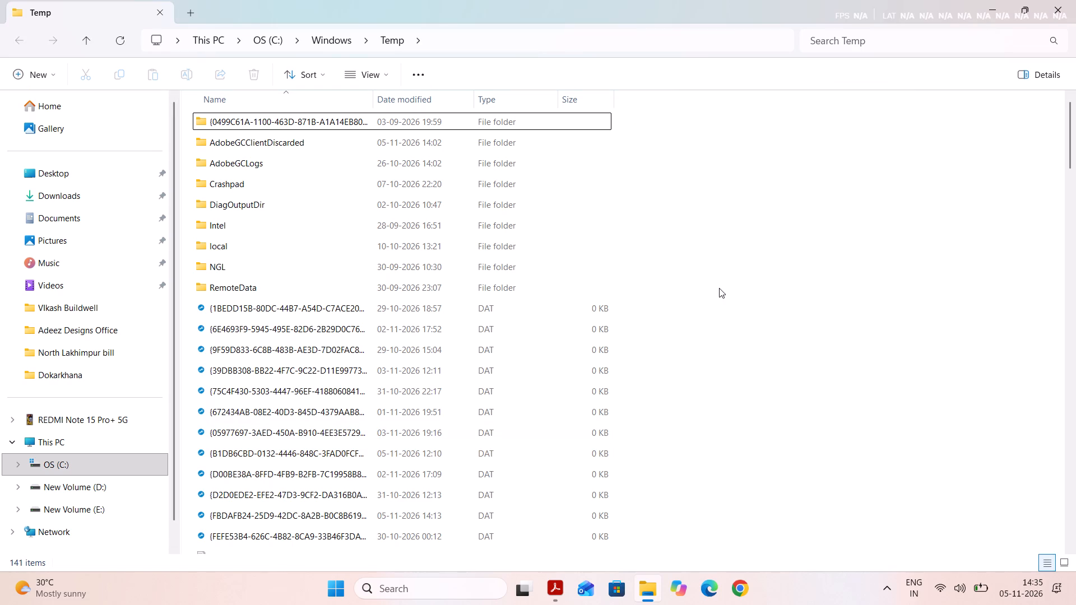
Permanently delete all items in the Windows Temp folder, skipping all files that are in use.
key(ctrl+a)
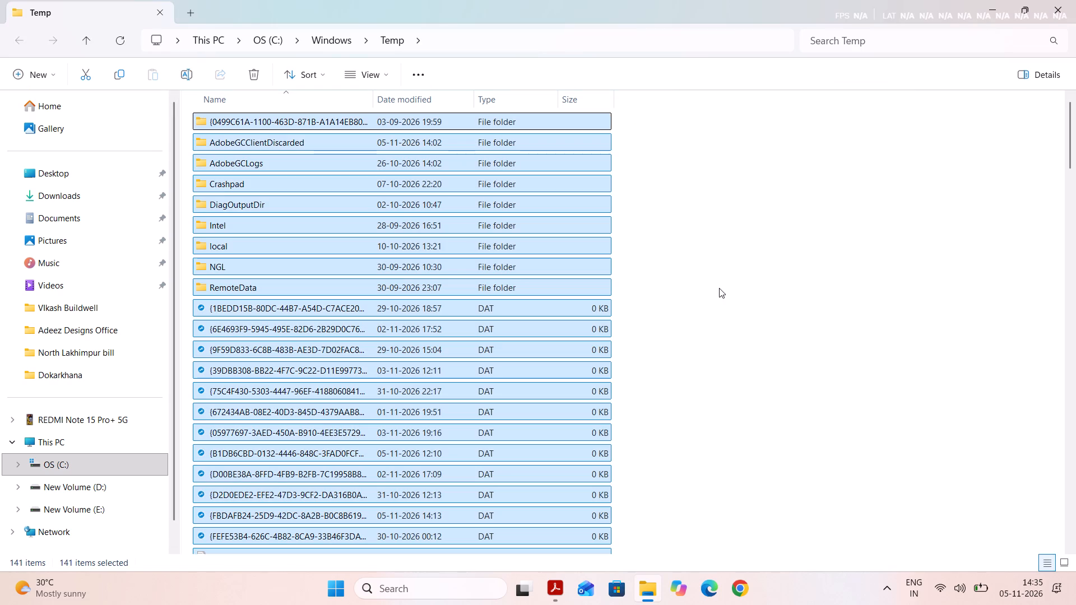
key(shift+Delete)
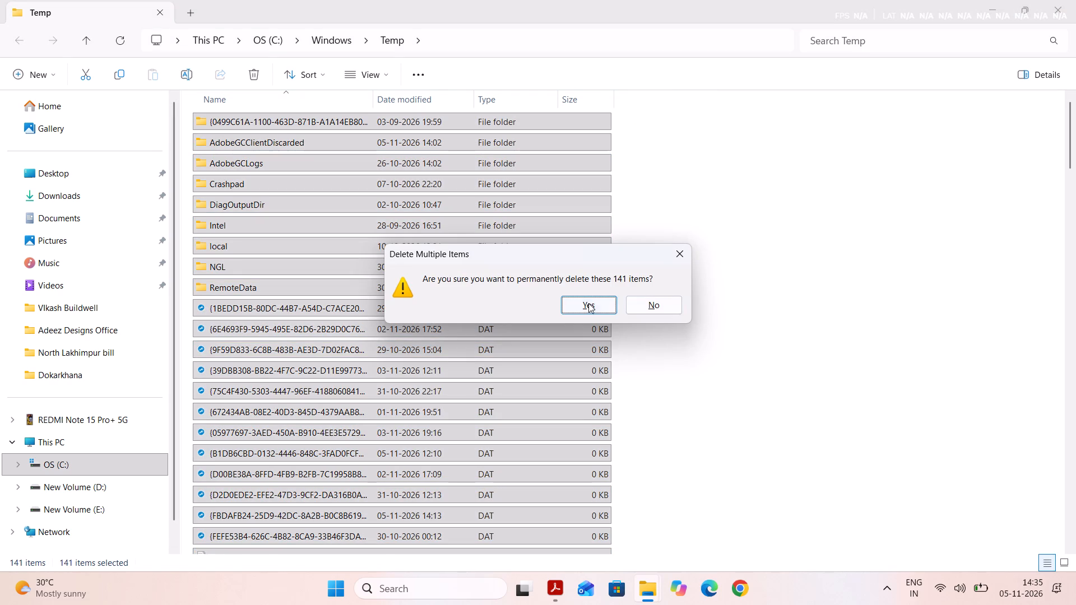
click(588, 303)
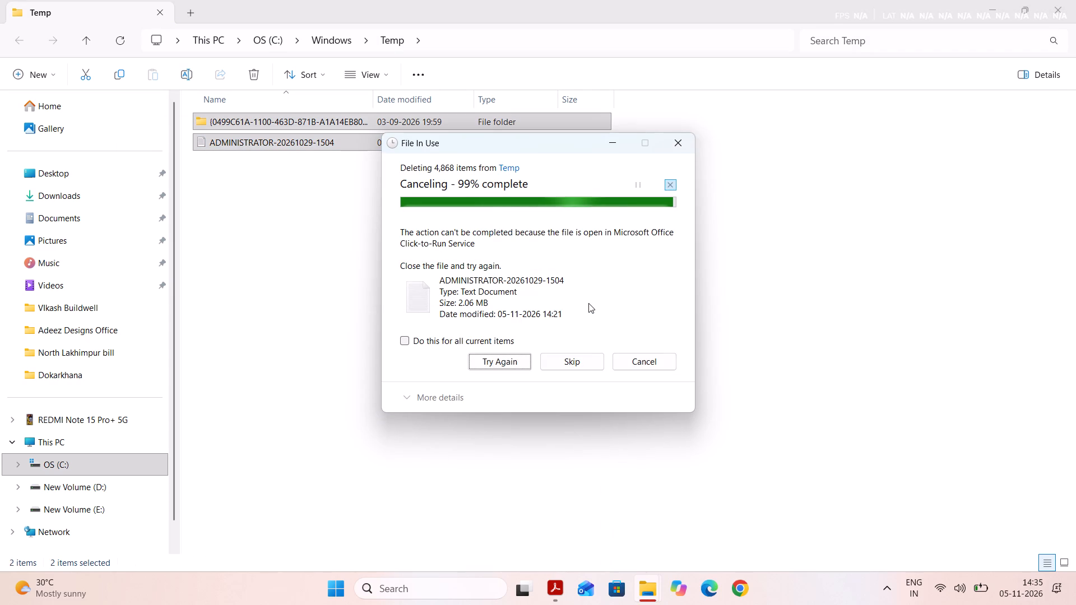
click(412, 337)
click(559, 358)
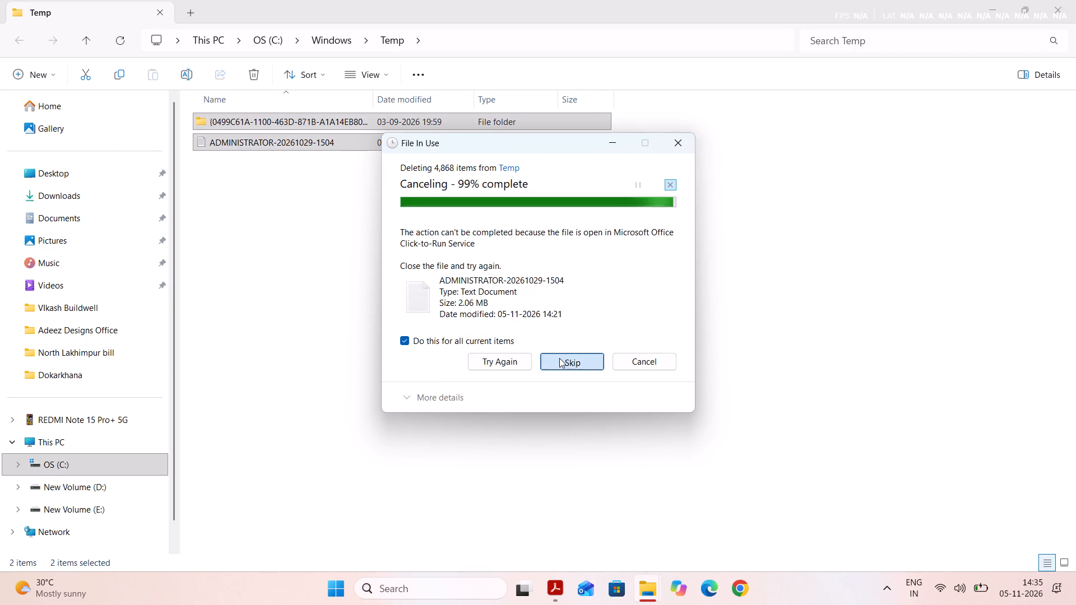